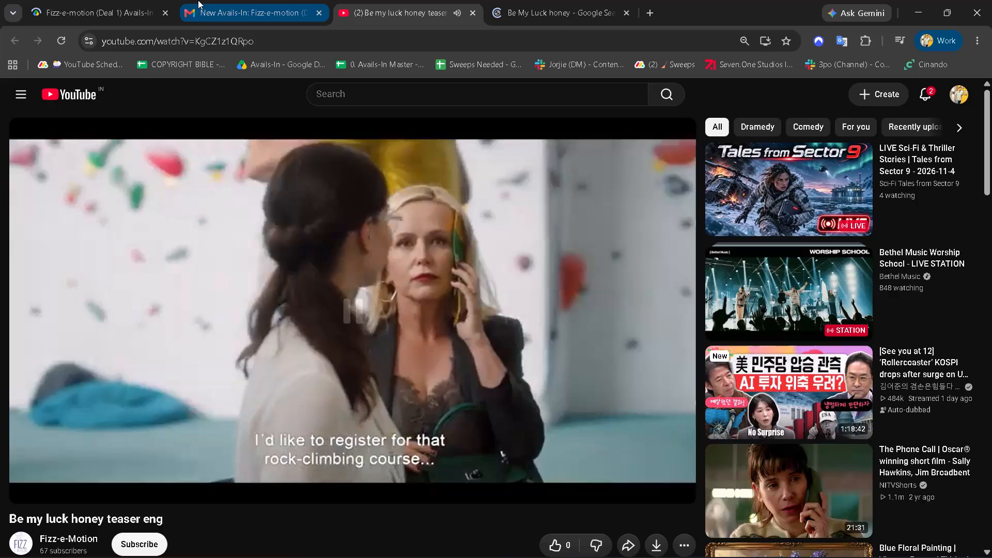
Open the fizzemotion.com result for Be My Luck, Honey from the Google search in a new tab.
left_click(197, 0)
left_click(568, 0)
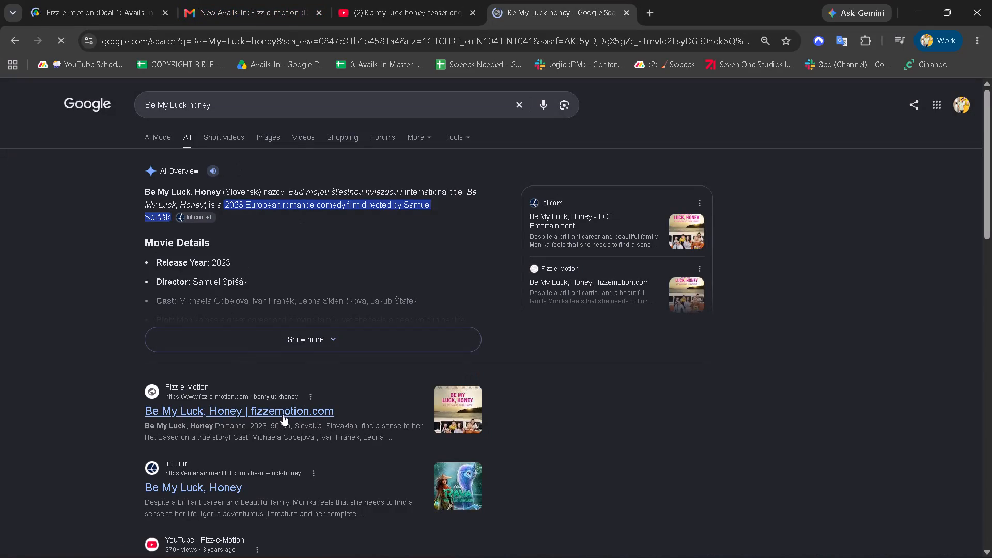
right_click(283, 414)
left_click(377, 251)
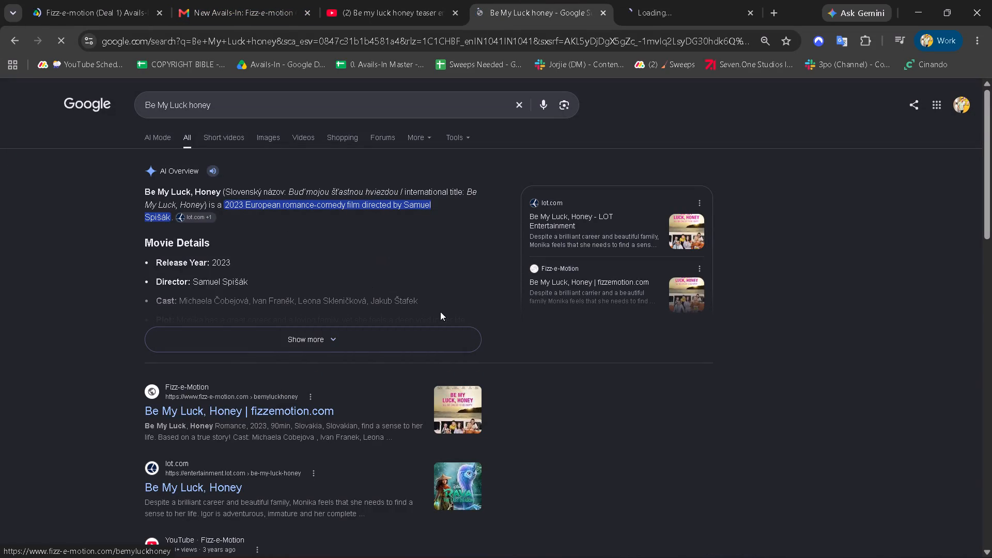
Look through the Google results for Be My Luck honey for an IMDb listing of the film.
scroll(301, 388, "down", 2)
scroll(277, 433, "down", 6)
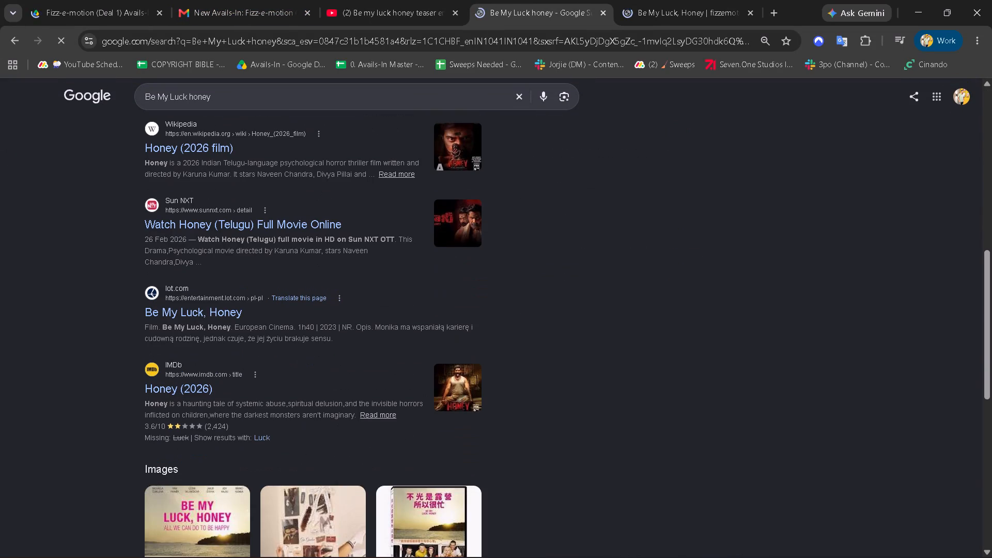
scroll(444, 293, "up", 1)
scroll(444, 286, "down", 1)
scroll(444, 283, "up", 4)
scroll(413, 257, "down", 2)
scroll(379, 226, "up", 1)
scroll(352, 215, "down", 3)
scroll(347, 137, "up", 4)
Refine the Google search to "imdb: Be My Luck honey".
left_click(268, 91)
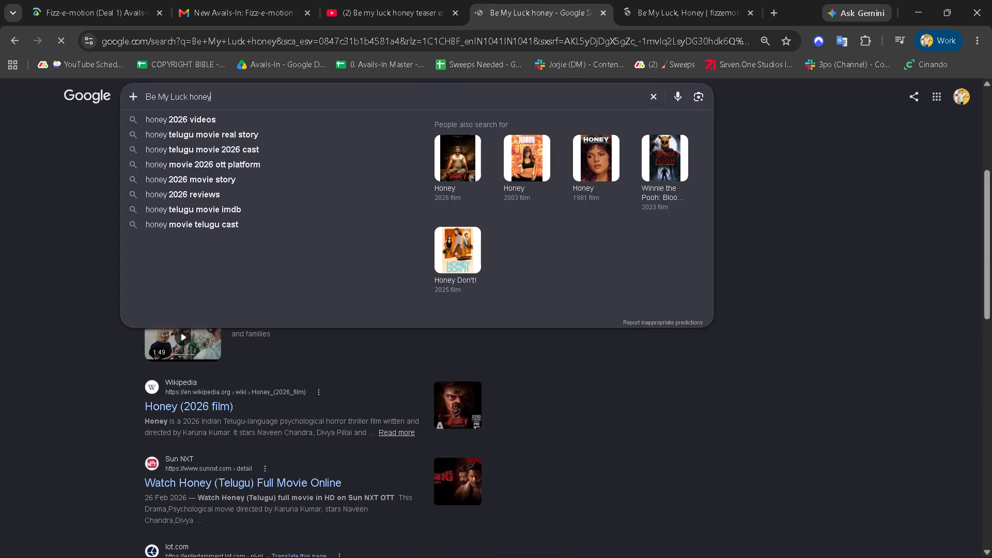
key("ctrl+Left")
key("ctrl+Left")
key("ctrl+Left")
key("ctrl+Left")
type("imdb:")
key("space")
key("Return")
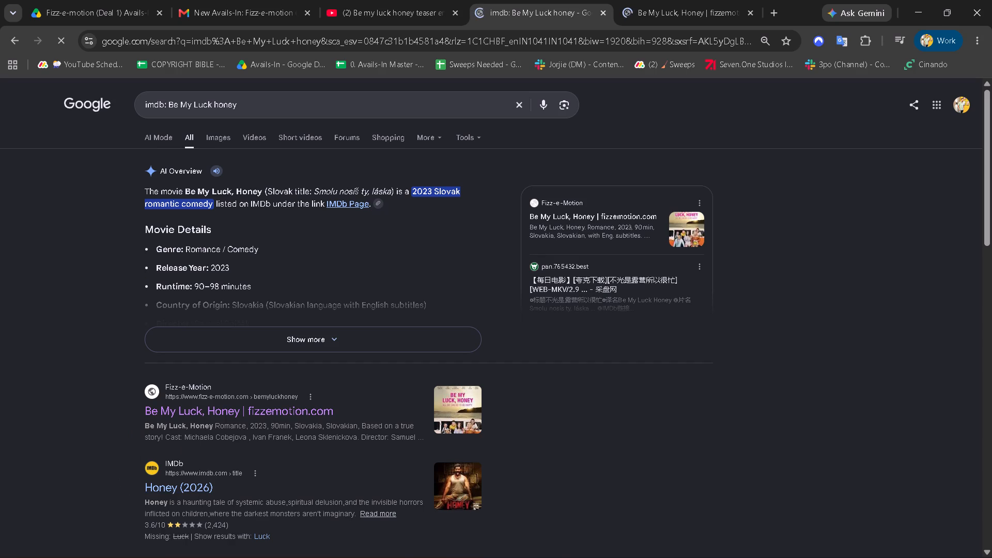
Copy the director's name, Samuel Spisak, from the film's Fizz-e-Motion page.
left_click(661, 0)
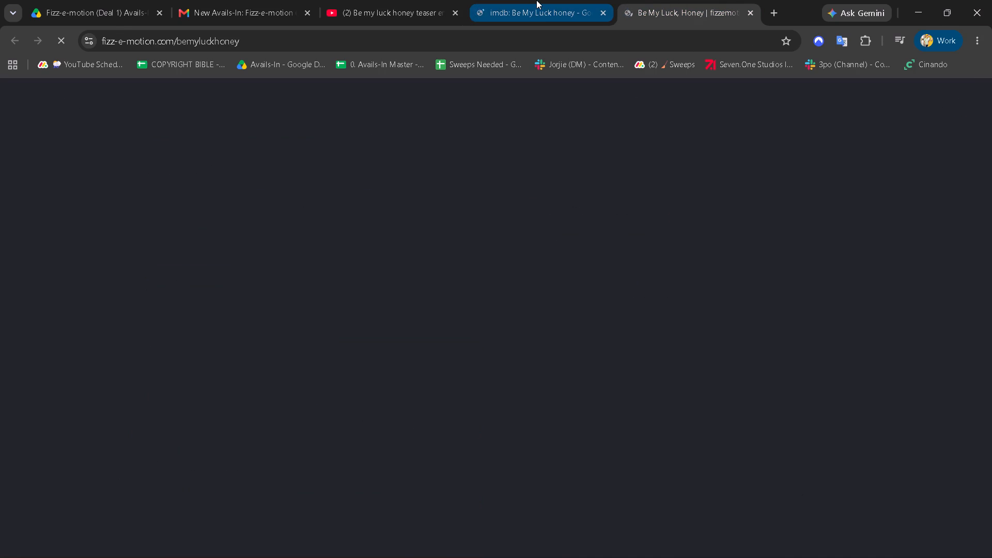
scroll(593, 346, "down", 1)
scroll(545, 395, "down", 3)
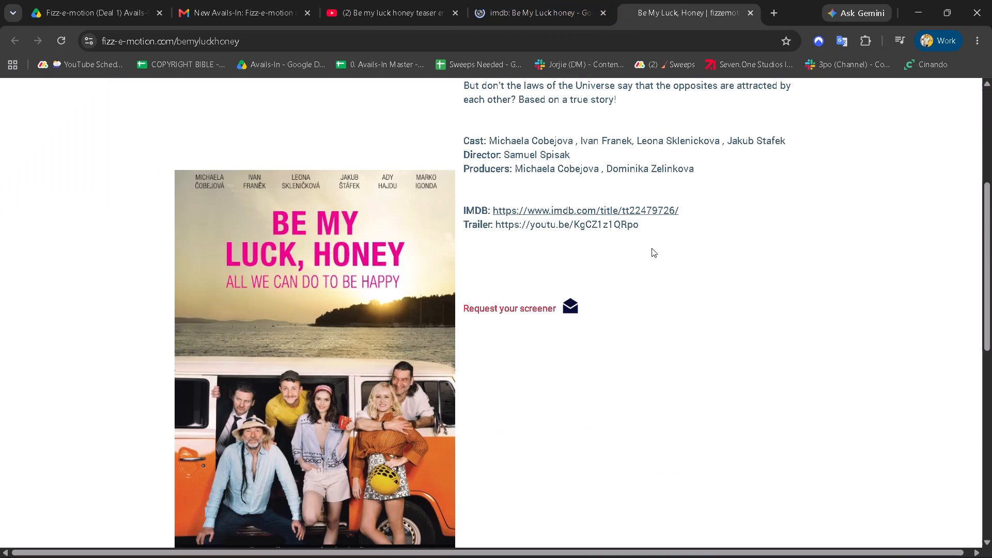
scroll(585, 231, "up", 2)
left_click(513, 285)
left_click_drag(513, 285, 526, 285)
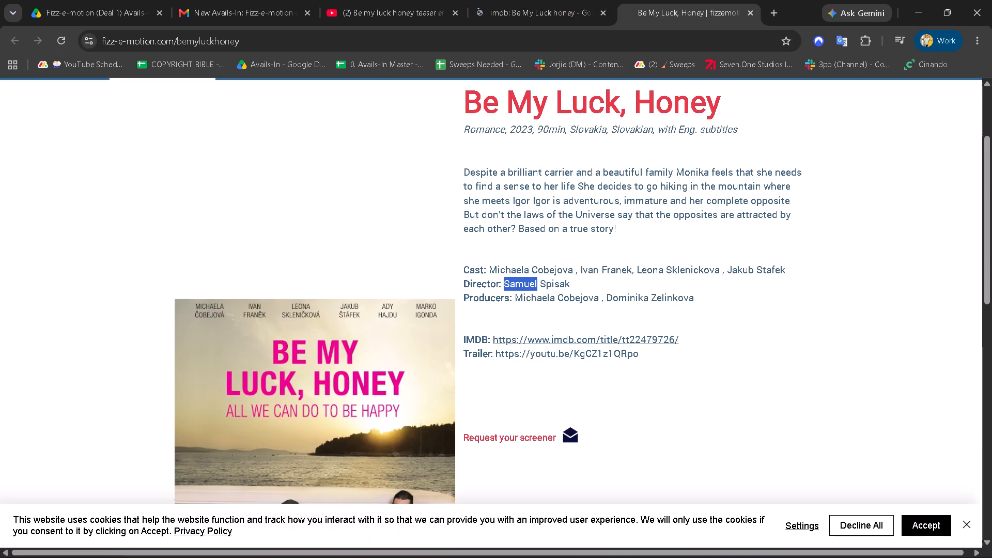
left_click_drag(526, 285, 561, 285)
key("ctrl+c")
key("ctrl+c")
Extend the Google query to "imdb: Be My Luck honey by Samuel Spisak" and search again.
left_click(544, 0, "ctrl")
left_click(270, 99)
key("space")
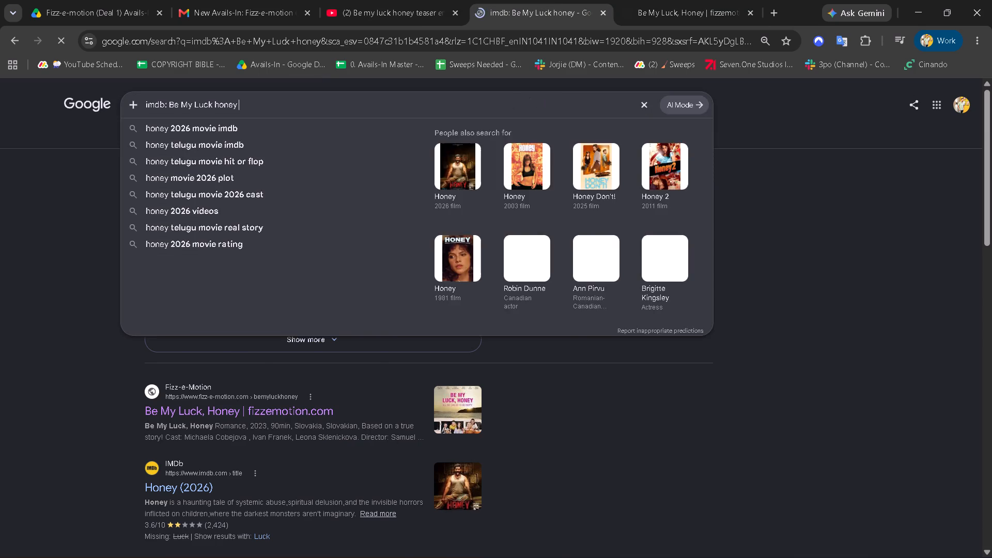
type("by")
key("space")
key("ctrl+v")
key("ctrl+Return")
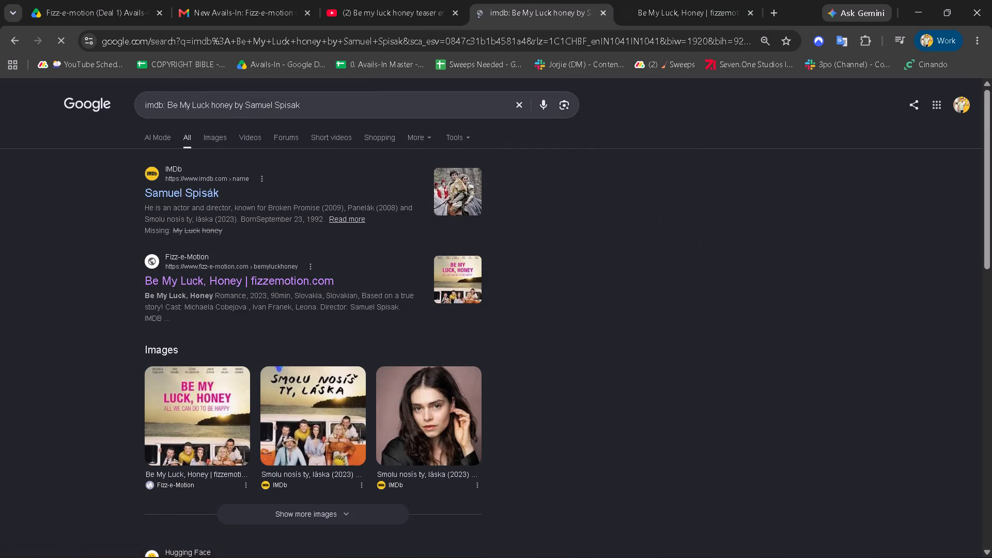
Remove "imdb:" from the query, search for "Be My Luck honey by Samuel Spisak" and look through the results.
left_click_drag(167, 103, 5, 102)
key("BackSpace")
key("Return")
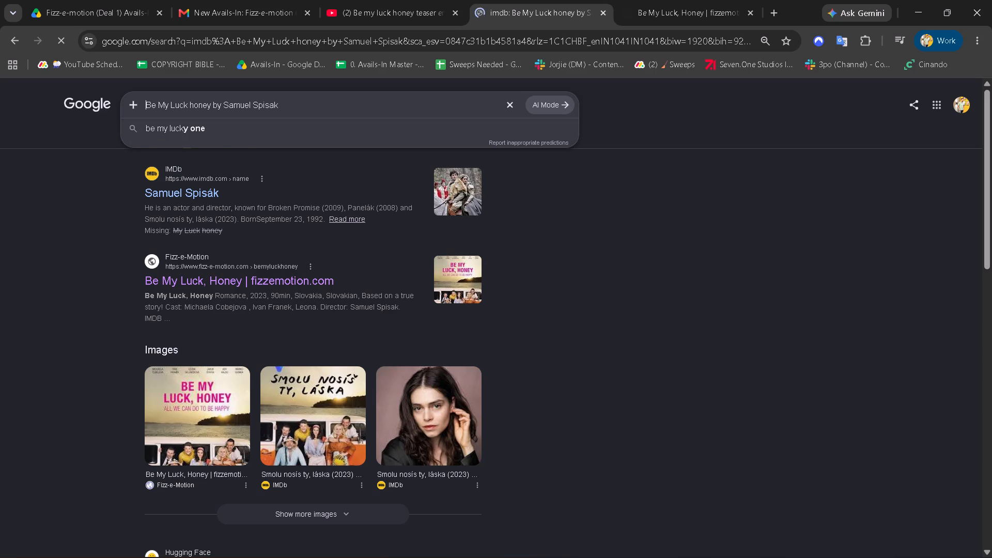
scroll(303, 292, "down", 4)
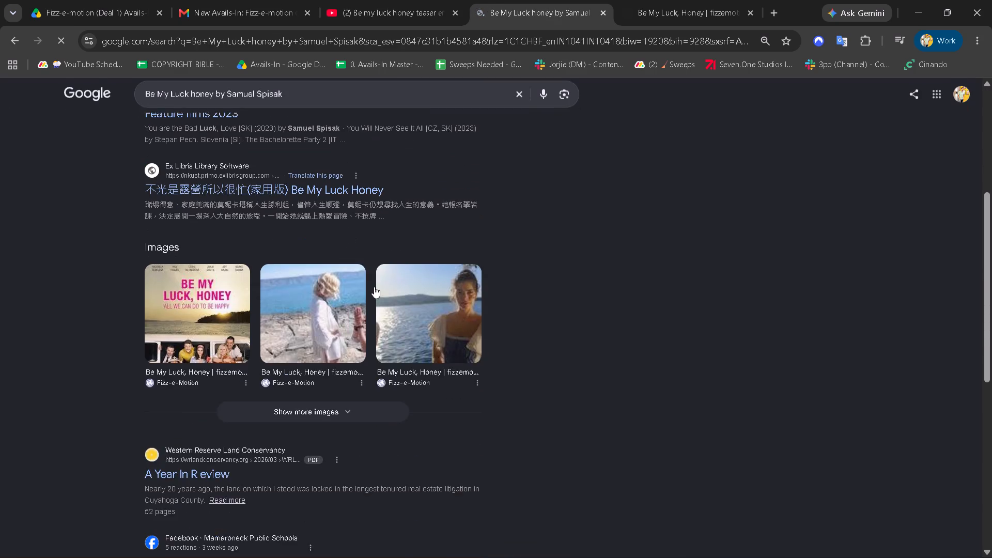
scroll(292, 302, "down", 4)
scroll(213, 271, "down", 2)
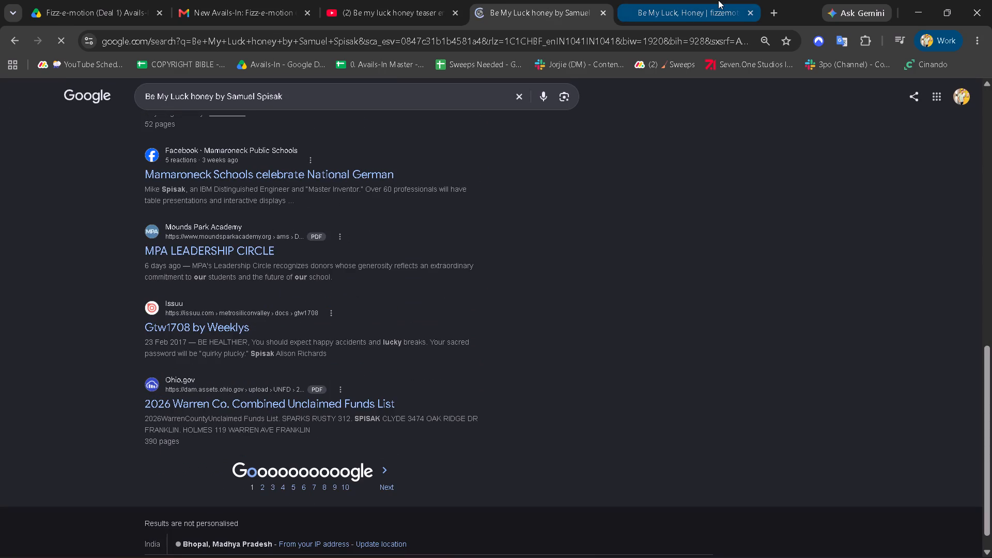
Copy the full synopsis from the Fizz-e-Motion film page into the Synopsis cell of the Be My Luck row in the Avails sheet.
left_click(718, 0)
scroll(508, 266, "up", 4)
triple_click(494, 309)
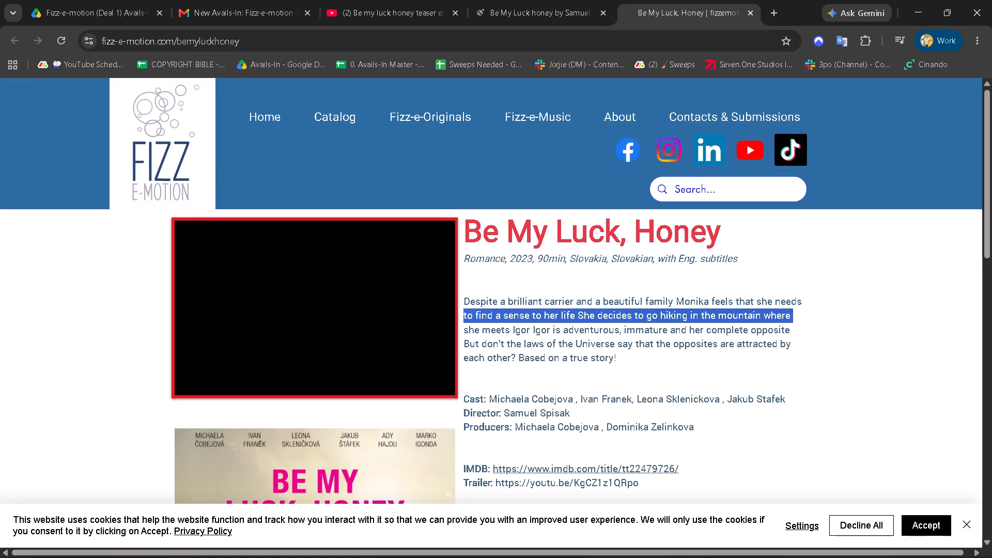
left_click(486, 301)
left_click_drag(486, 301, 613, 363)
key("ctrl+c")
key("ctrl+c")
key("ctrl+c")
left_click(676, 334)
key("alt+Tab")
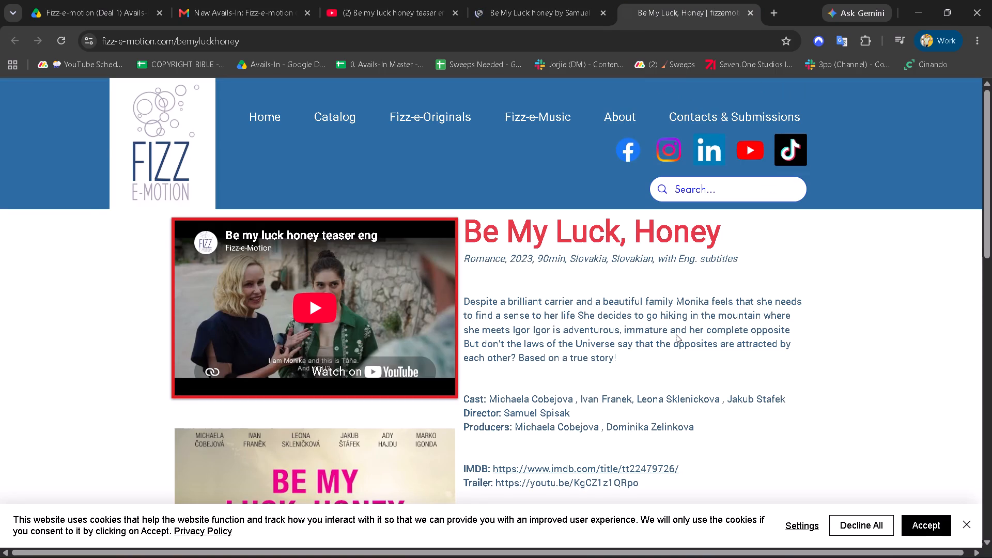
double_click(455, 342)
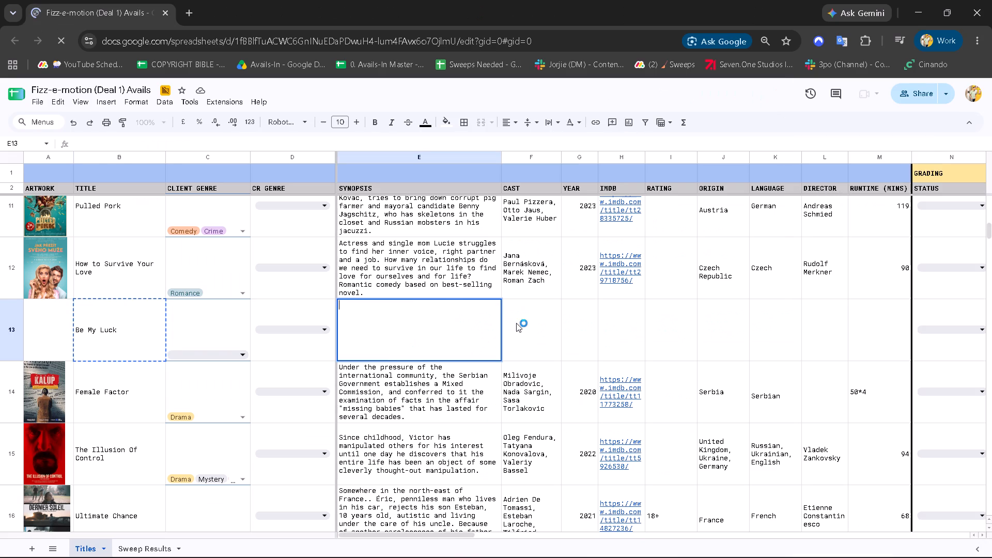
key("ctrl+v")
left_click(424, 381)
left_click(630, 323)
left_click(723, 301)
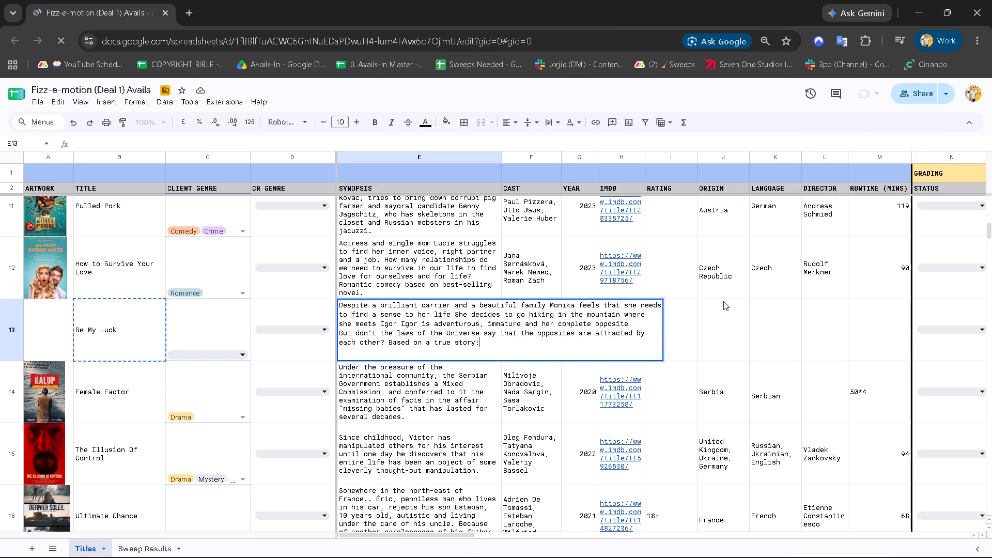
left_click(885, 324)
Copy Michaela Cobejova, Ivan Franek and Leona Sklenickova from the film page into the Be My Luck row's Cast cell.
left_click(533, 329)
key("alt+Tab")
left_click(196, 359)
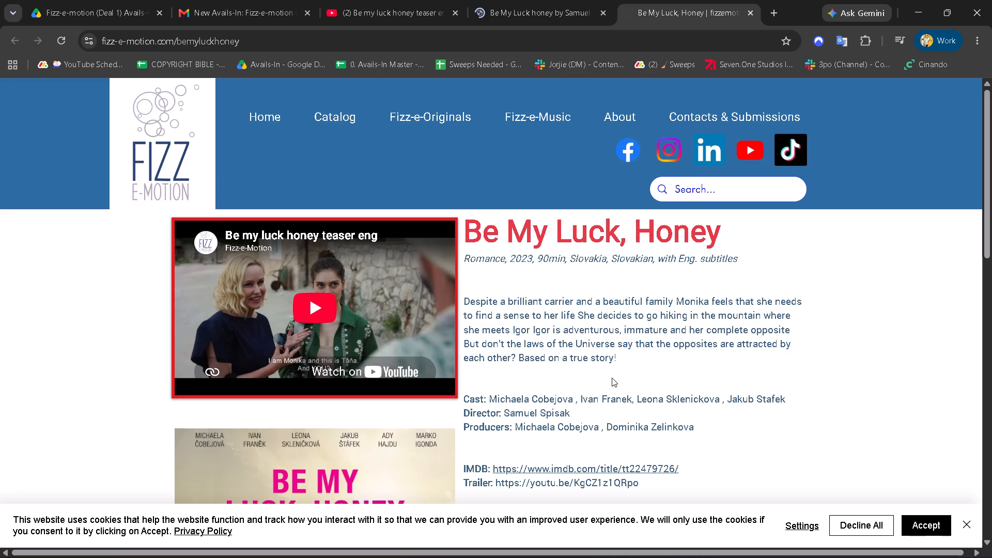
left_click(511, 398)
left_click_drag(511, 398, 712, 395)
key("ctrl+c")
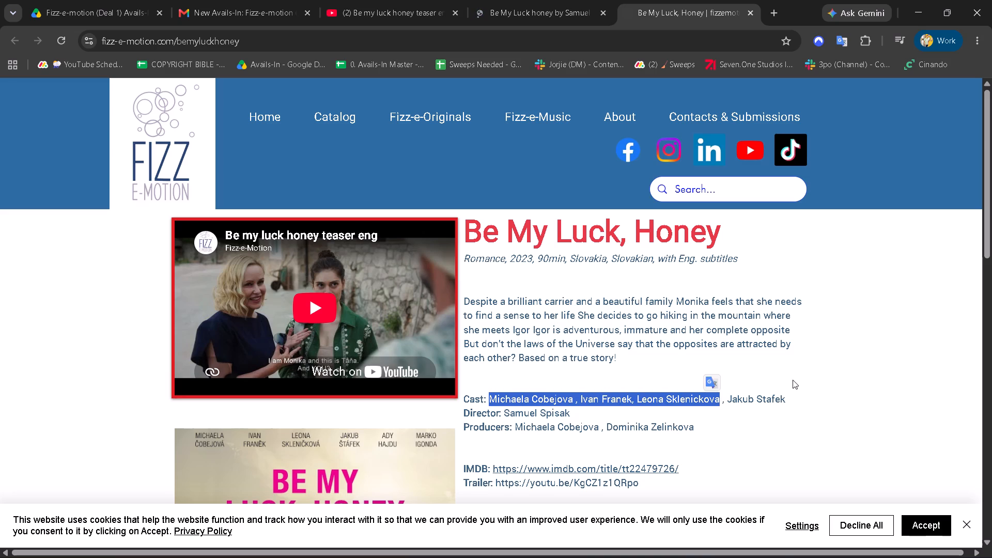
key("ctrl+c")
left_click(786, 361)
key("alt+Tab")
double_click(519, 321)
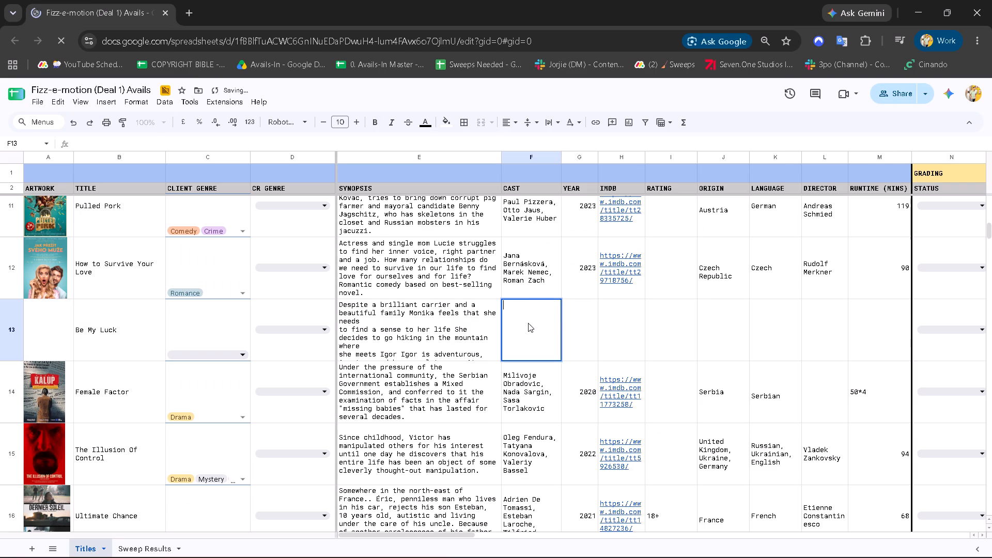
key("ctrl+v")
left_click_drag(769, 326, 775, 326)
Copy the director, Samuel Spisak, from the film page into the Be My Luck row's Director cell.
left_click(835, 329)
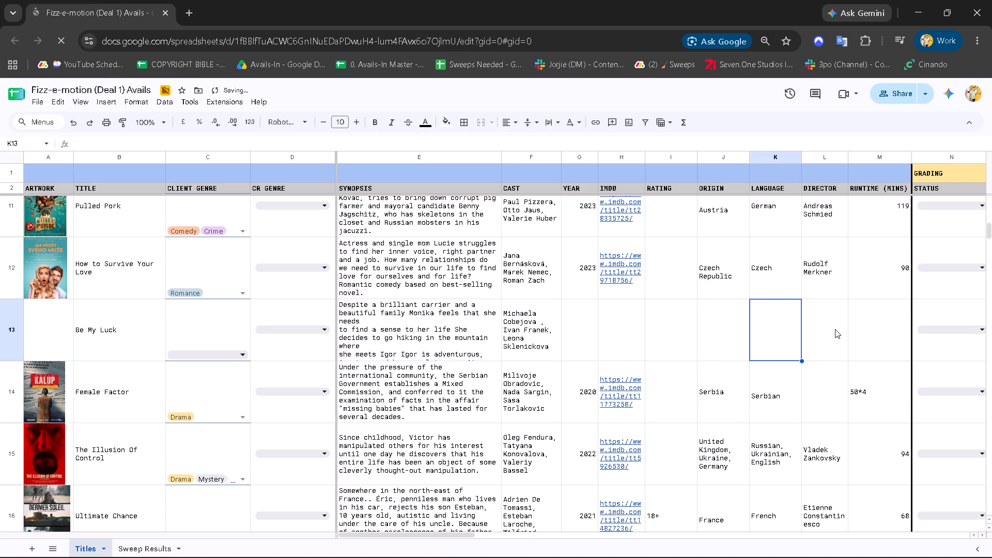
key("alt+Tab")
left_click(520, 409)
left_click_drag(520, 409, 576, 415)
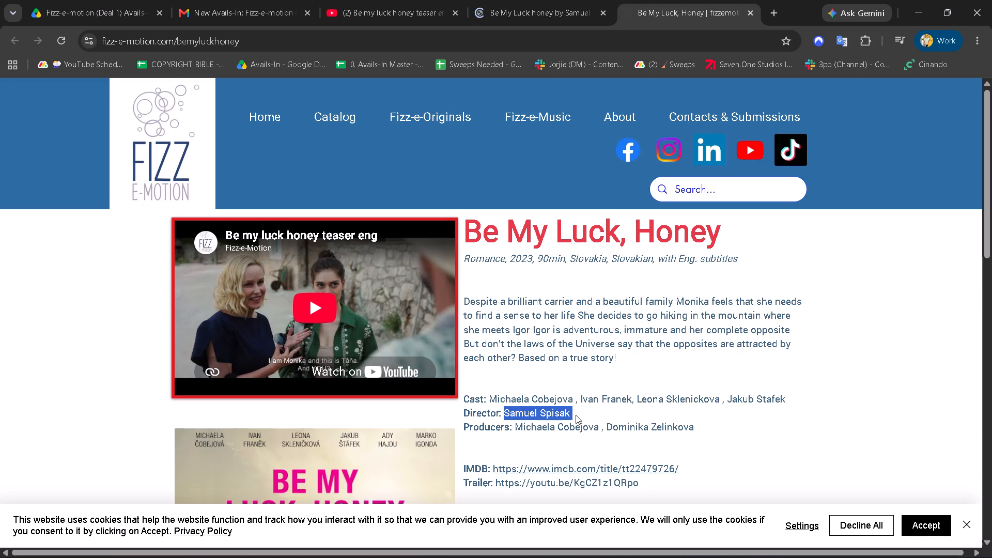
left_click_drag(576, 415, 562, 415)
key("ctrl+c")
key("ctrl+c")
key("ctrl+c")
left_click(565, 353, "ctrl")
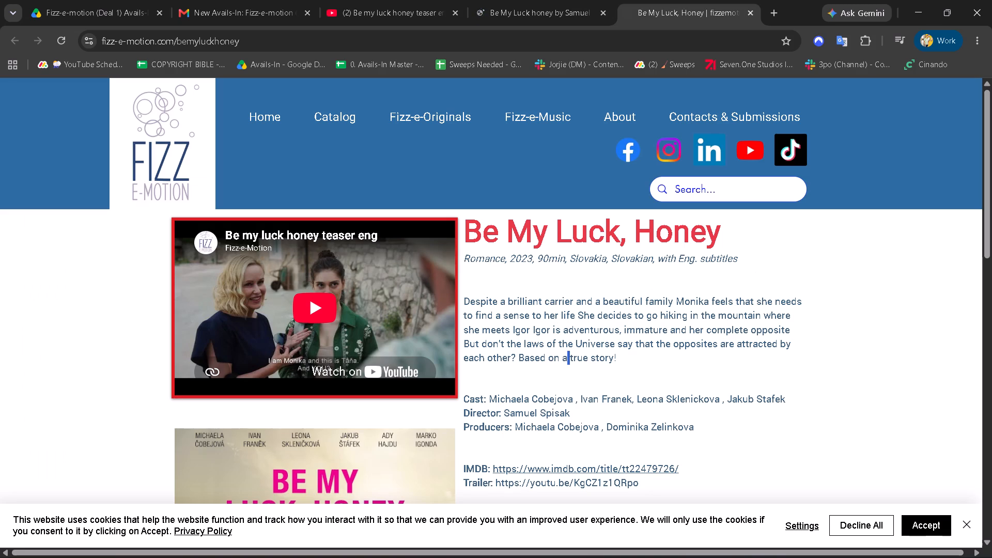
key("alt+Tab")
double_click(818, 326)
key("ctrl+v")
Set the Be My Luck runtime to 90 by copying the runtime of the How to Survive Your Love row.
left_click(890, 280)
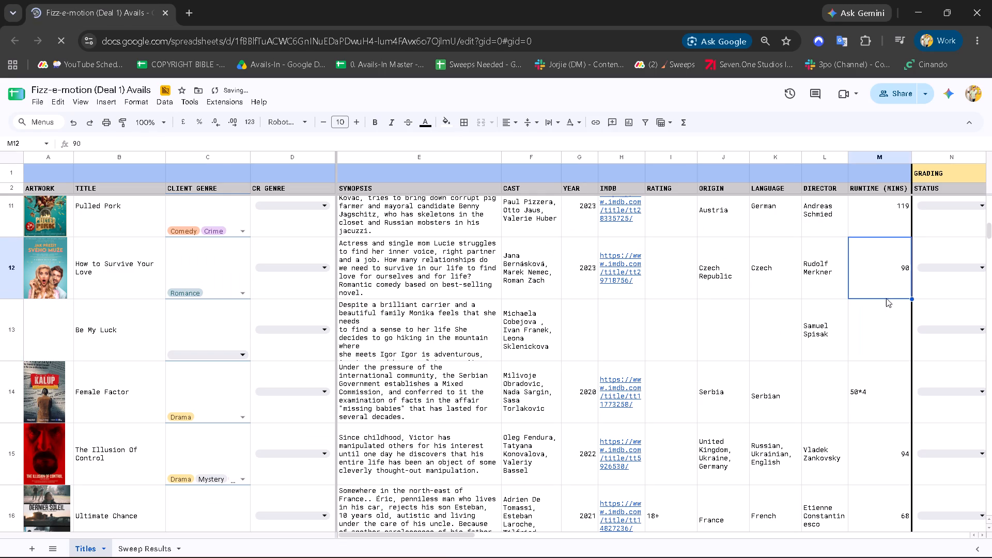
key("ctrl+c")
key("ctrl+c")
left_click(882, 328)
key("ctrl+v")
Copy "Slovakia, Slovakian" from the film page's details line into the Be My Luck row's Origin cell.
left_click(767, 332, "ctrl")
key("alt+Tab")
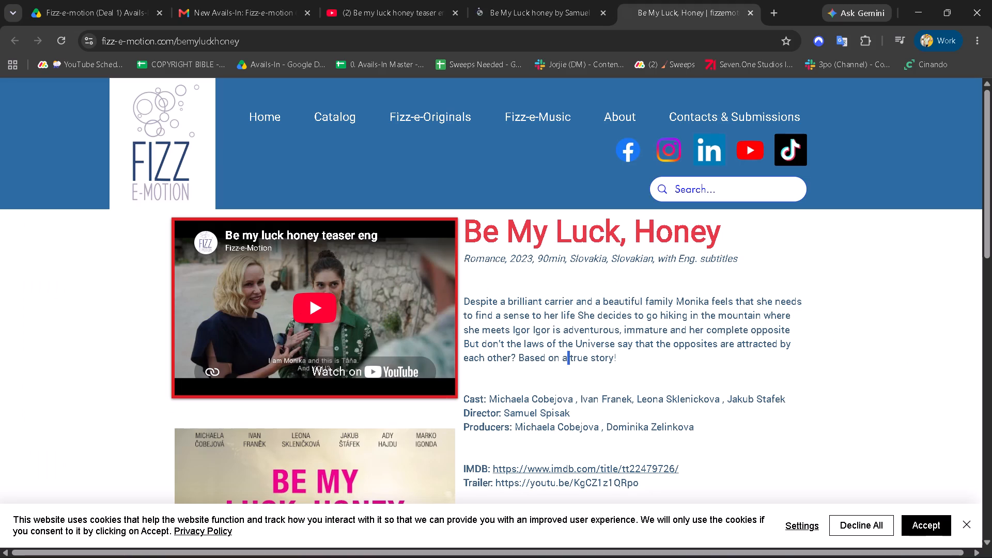
left_click(628, 277)
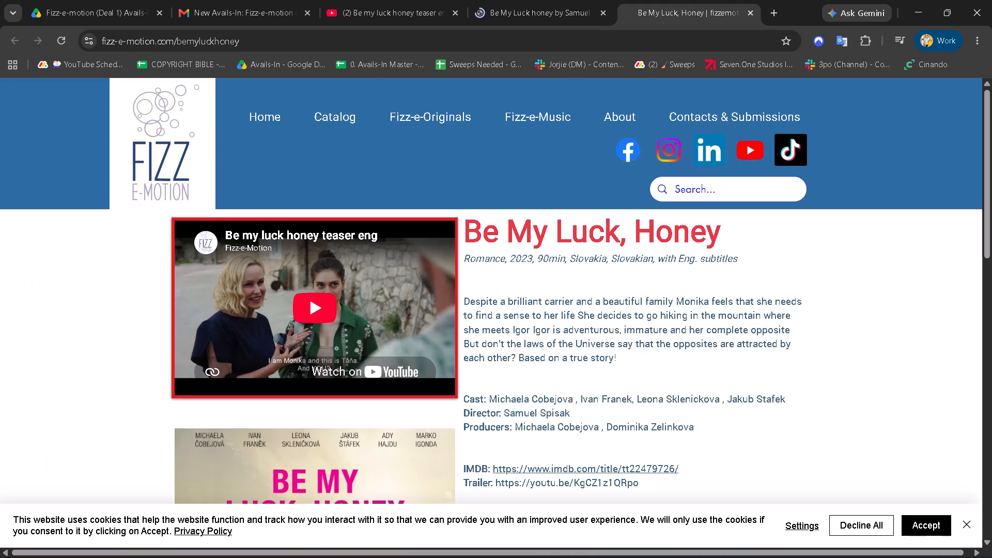
left_click(584, 261)
left_click_drag(584, 261, 647, 265)
key("ctrl+c")
key("ctrl+c")
left_click(587, 306)
key("alt+Tab")
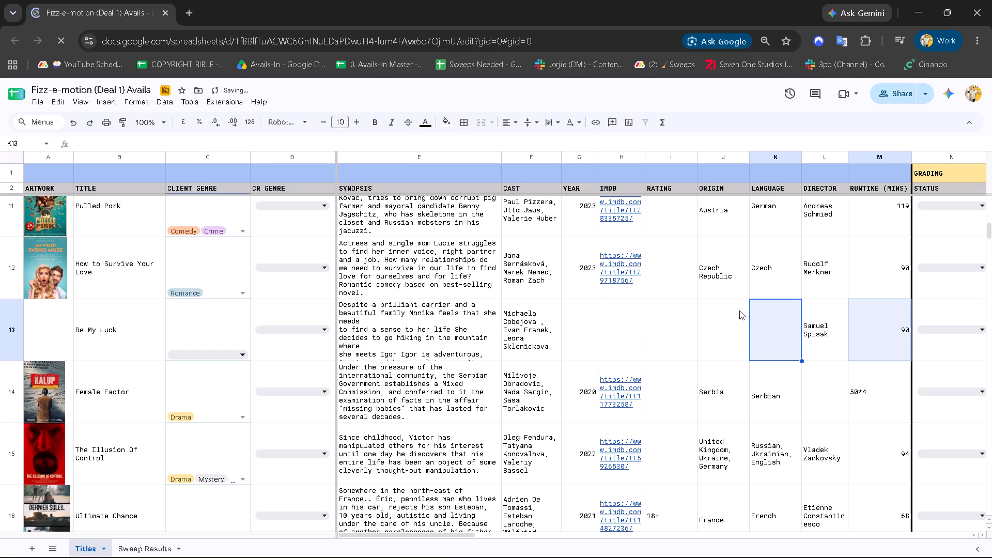
double_click(701, 323)
key("ctrl+v")
Move "Slovakian" from the Origin cell to the Language cell of the Be My Luck row, leaving only Slovakia as origin.
double_click(762, 305)
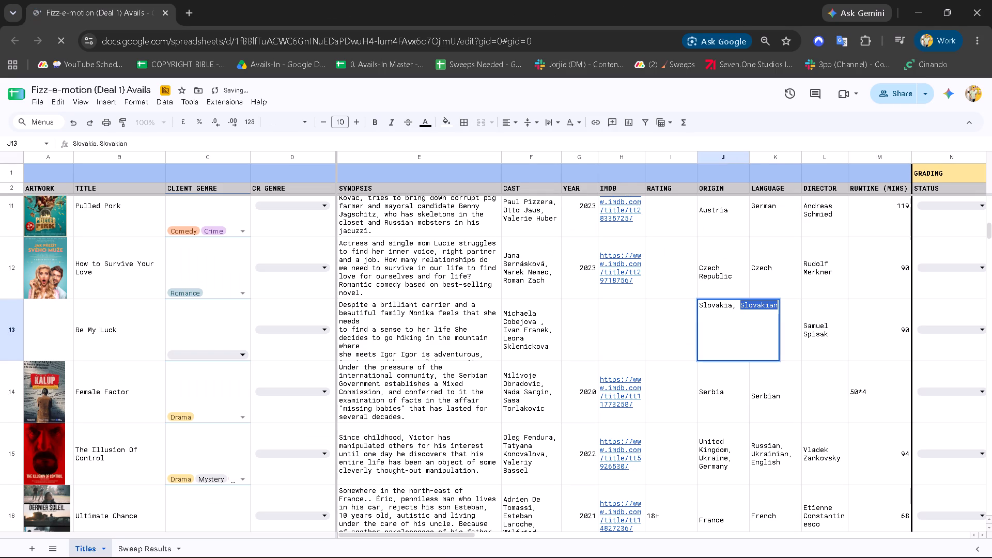
key("ctrl+x")
key("BackSpace")
key("BackSpace")
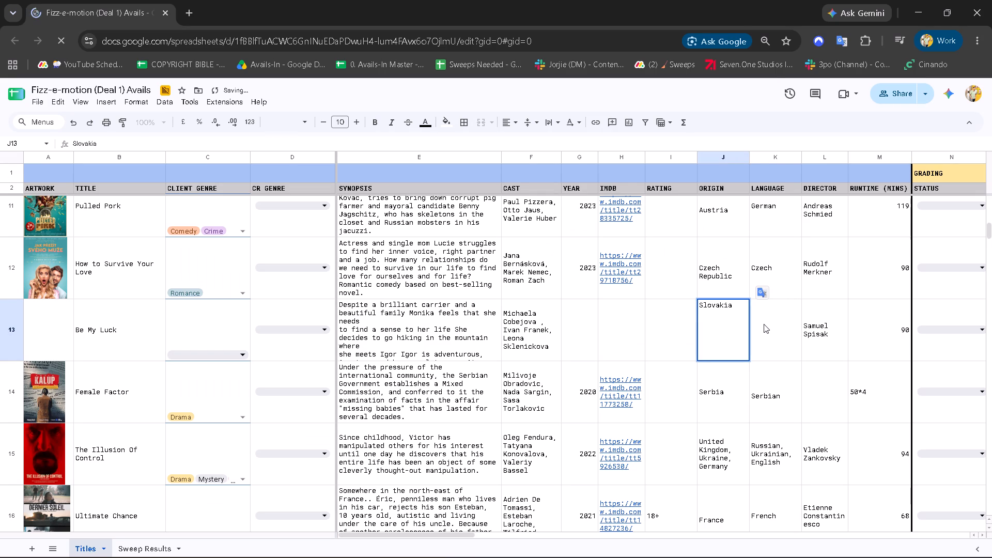
double_click(764, 324)
key("ctrl+v")
left_click(679, 331)
Check the release year on the film page and enter 2023 in the Be My Luck row's Year cell.
left_click(600, 334)
left_click(559, 331)
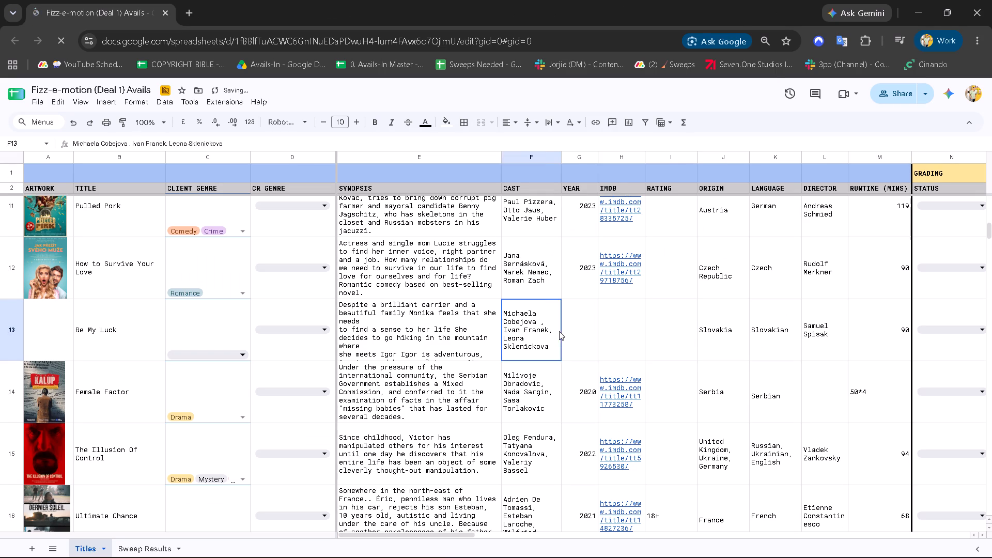
left_click(585, 330)
key("alt+Tab")
left_click(141, 362)
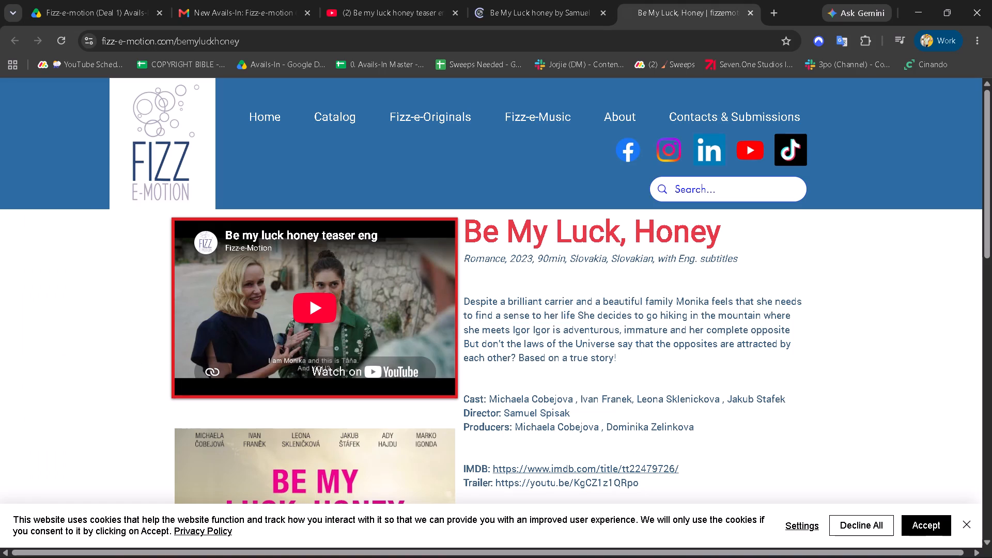
key("alt+Tab")
type("2023")
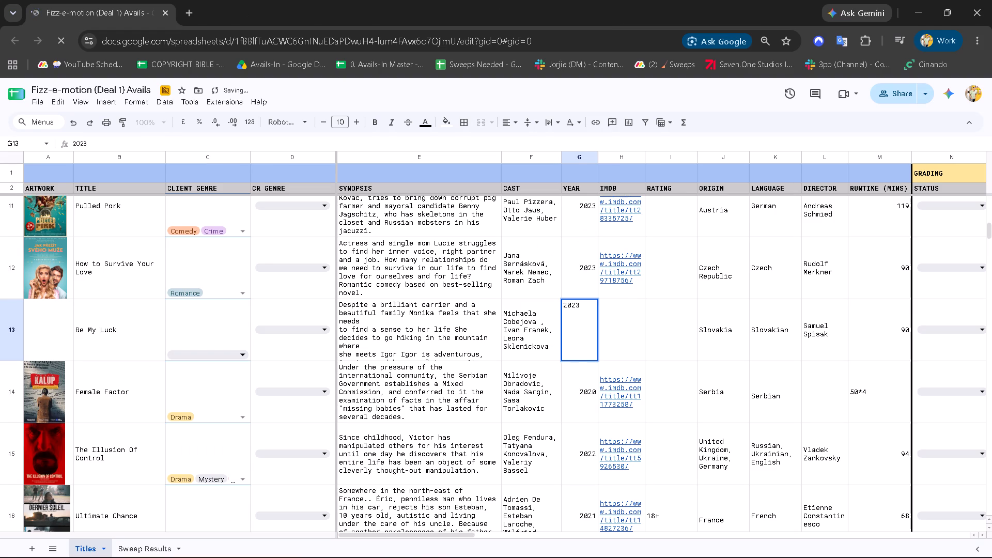
Set the Be My Luck client genre to Romance by copying it from the How to Survive Your Love row.
left_click(217, 264)
key("ctrl+c")
key("ctrl+c")
left_click(201, 335, "ctrl")
key("ctrl+v")
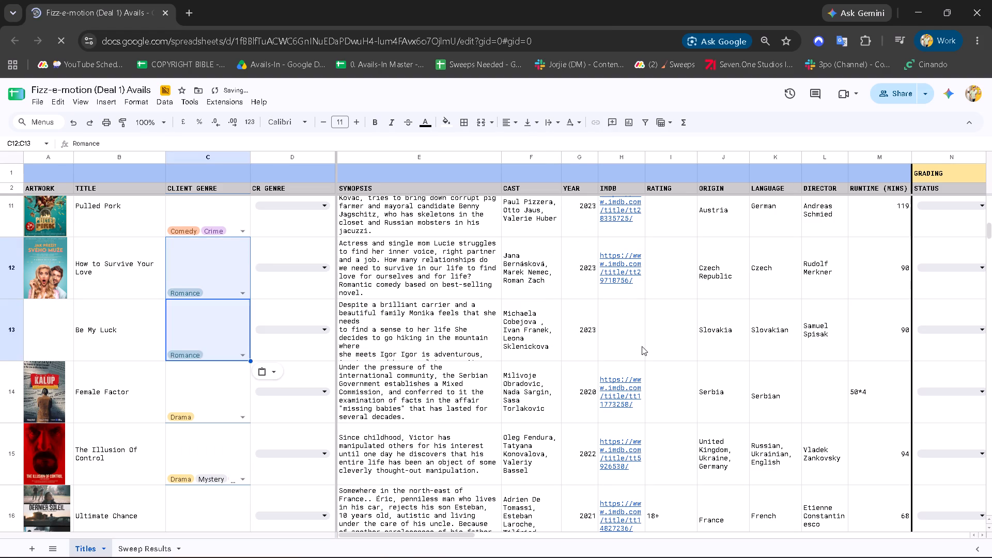
Enter "Not on IMDB" in the Be My Luck row's IMDB cell.
left_click(615, 337)
type("Not")
key("space")
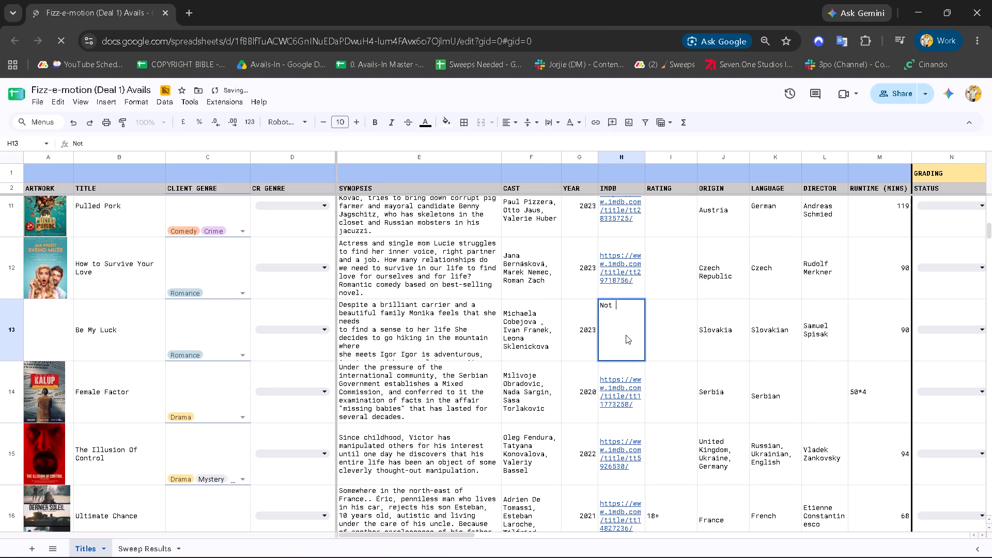
type("on IMDB")
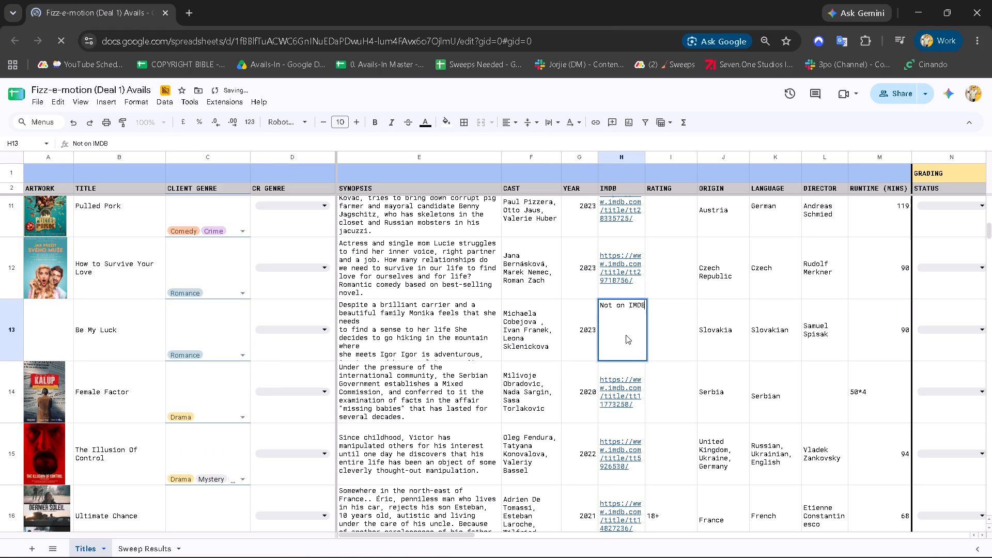
key("Return")
left_click(676, 327)
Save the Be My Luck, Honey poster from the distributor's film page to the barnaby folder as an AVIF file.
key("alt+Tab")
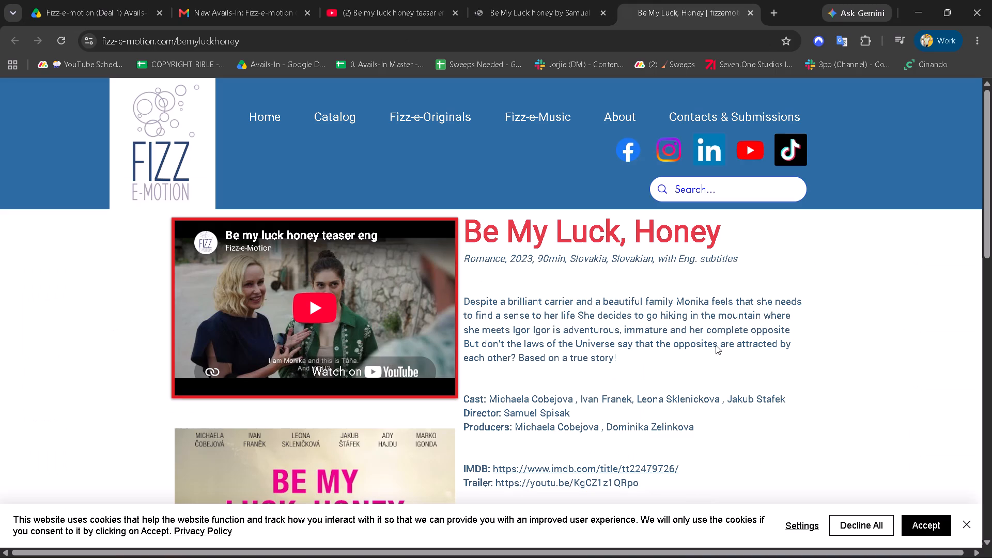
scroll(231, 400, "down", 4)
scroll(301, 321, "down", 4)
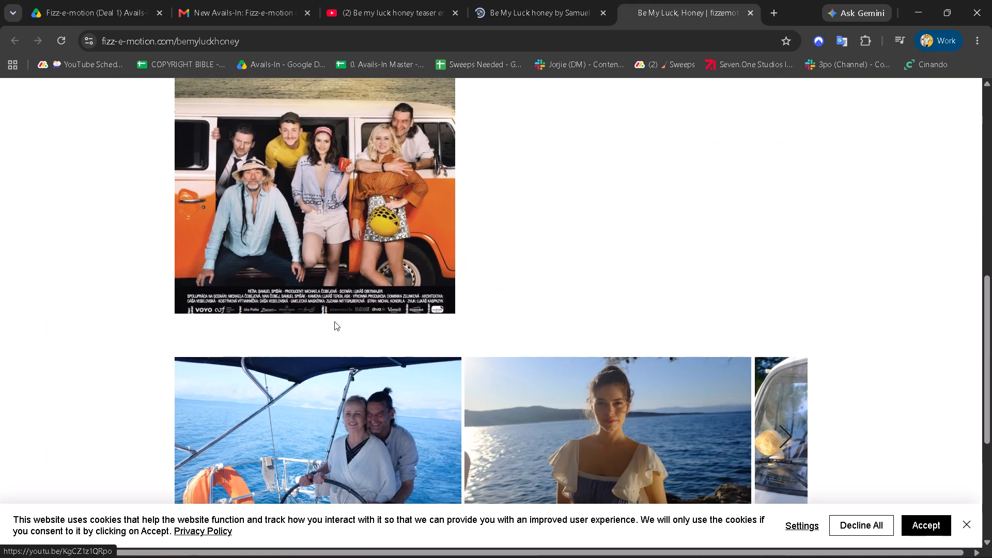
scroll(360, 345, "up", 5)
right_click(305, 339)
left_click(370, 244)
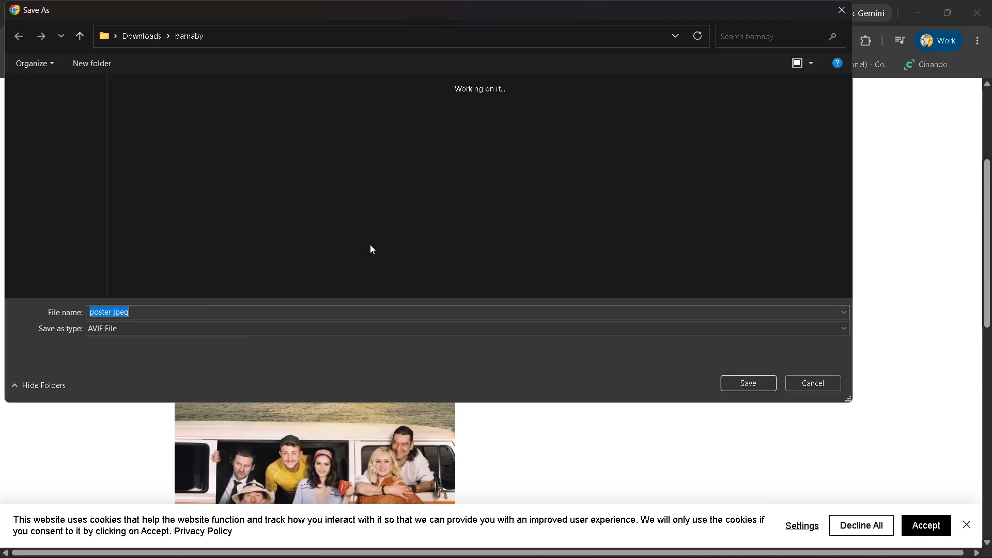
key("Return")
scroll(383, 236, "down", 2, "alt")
Begin inserting an uploaded image into the Be My Luck row's Artwork cell and browse for the file.
key("alt+Tab")
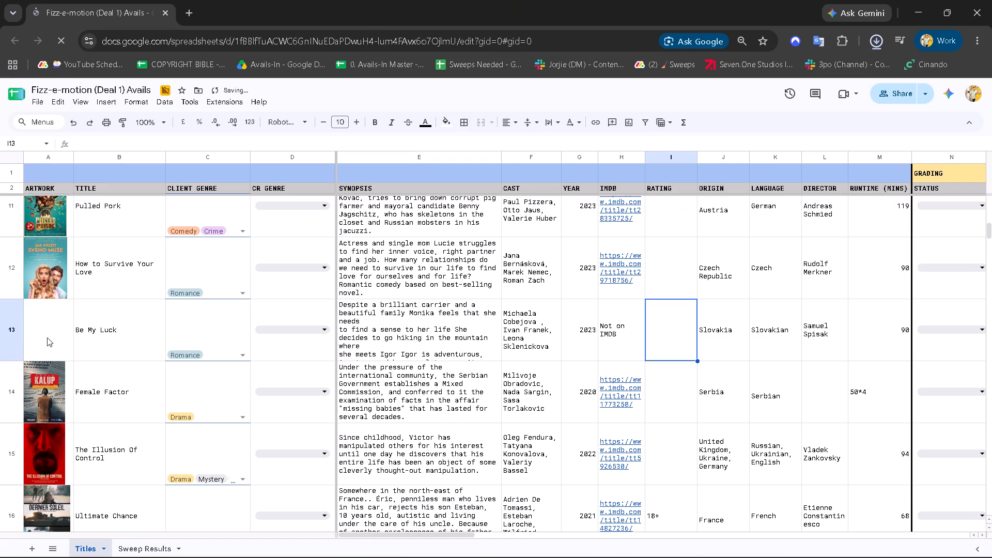
left_click(47, 337)
left_click(103, 103)
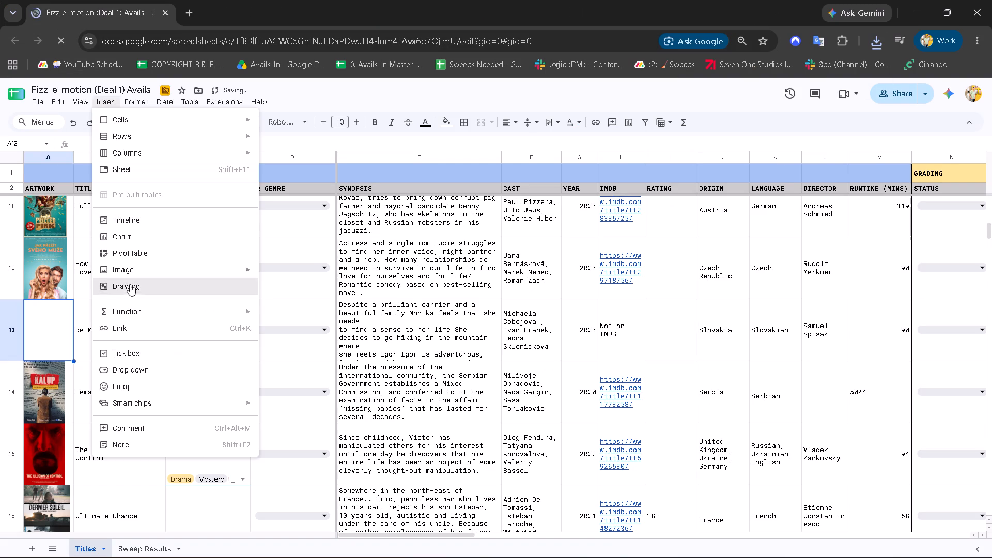
left_click(131, 269)
left_click(314, 269)
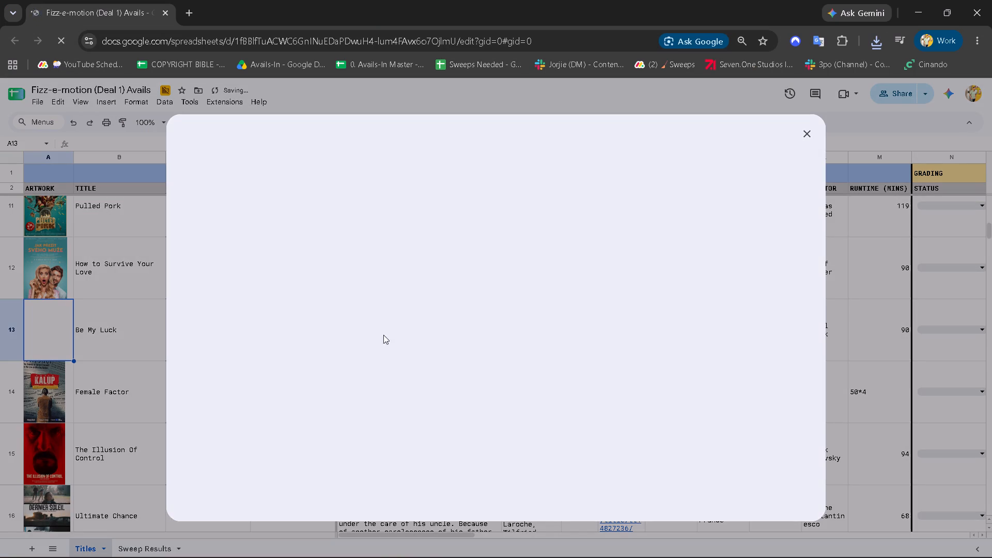
left_click(213, 247)
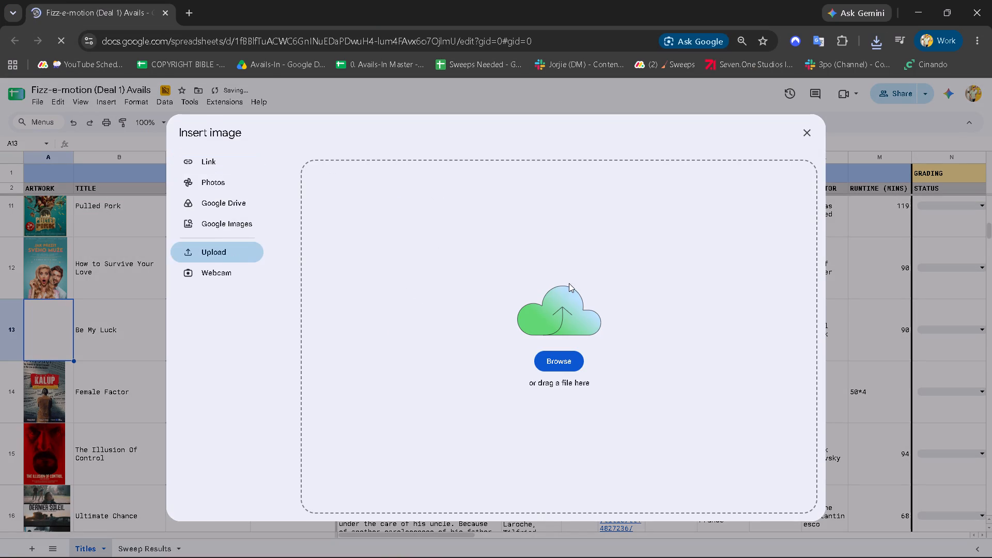
left_click(562, 362)
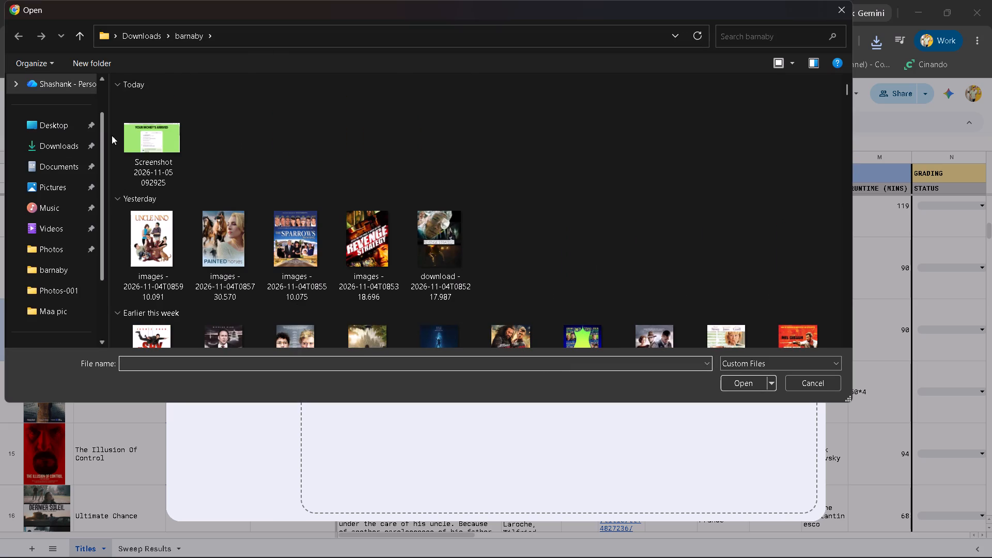
Look for the saved poster in the Downloads and barnaby folders and in the browser's recent download history.
scroll(167, 172, "up", 4)
scroll(167, 172, "down", 1)
scroll(167, 172, "up", 4)
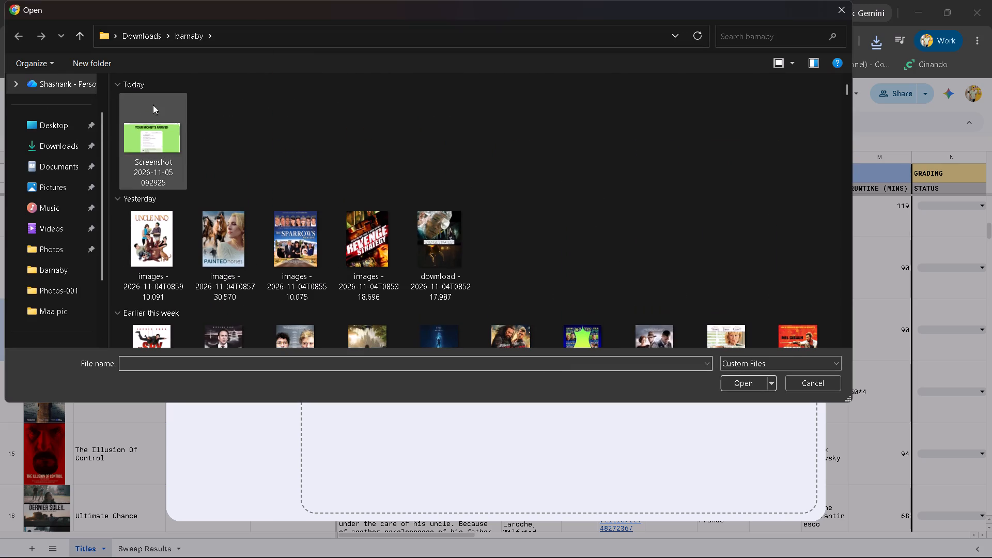
left_click(63, 147)
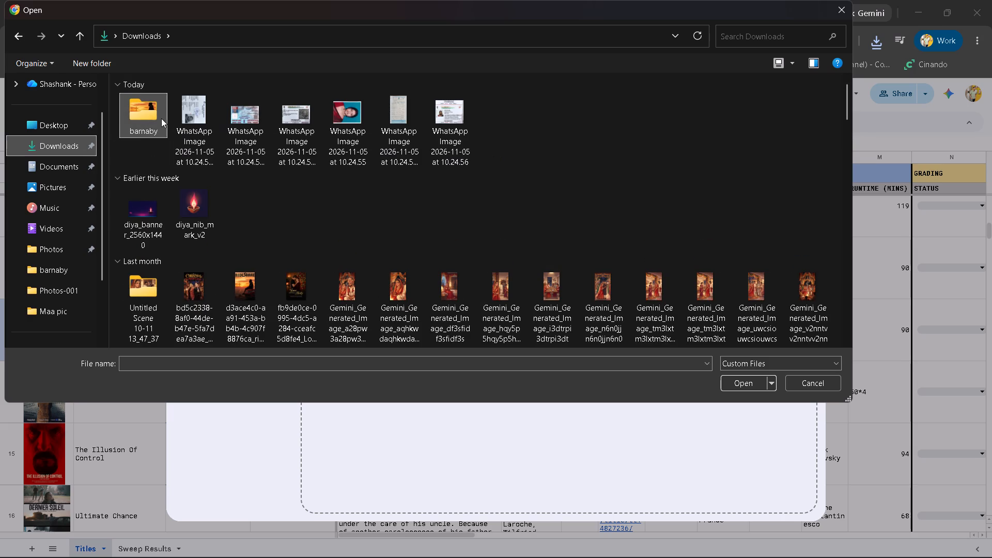
double_click(131, 112)
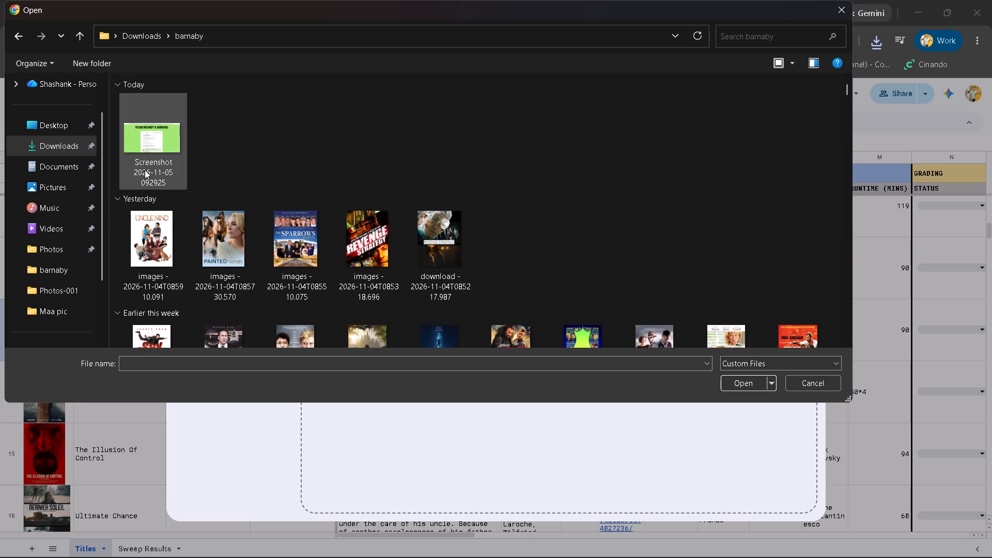
scroll(404, 210, "down", 1)
scroll(404, 208, "up", 3)
scroll(393, 202, "down", 1)
scroll(391, 202, "up", 1)
scroll(285, 156, "up", 2)
scroll(226, 147, "down", 2)
scroll(213, 147, "up", 2)
key("alt+Tab")
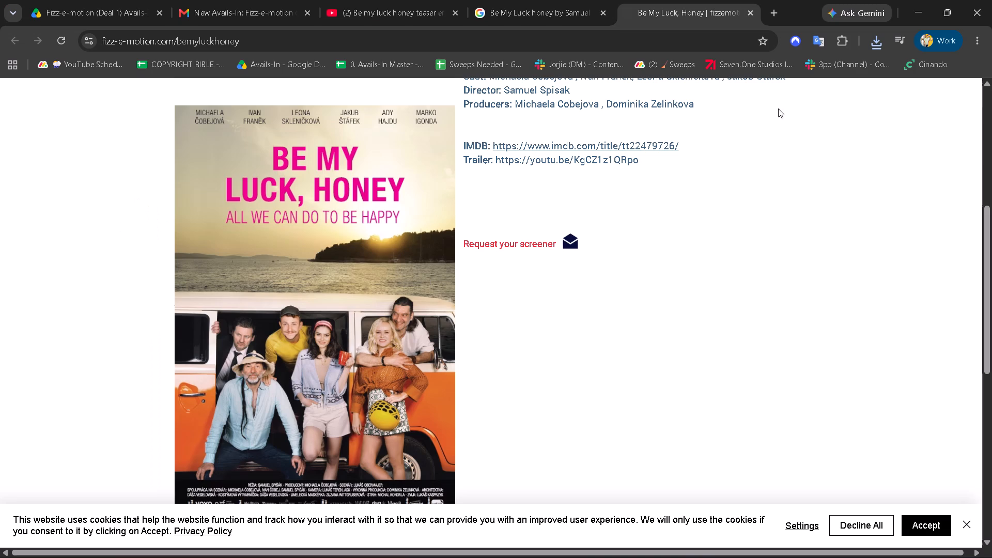
left_click(877, 44)
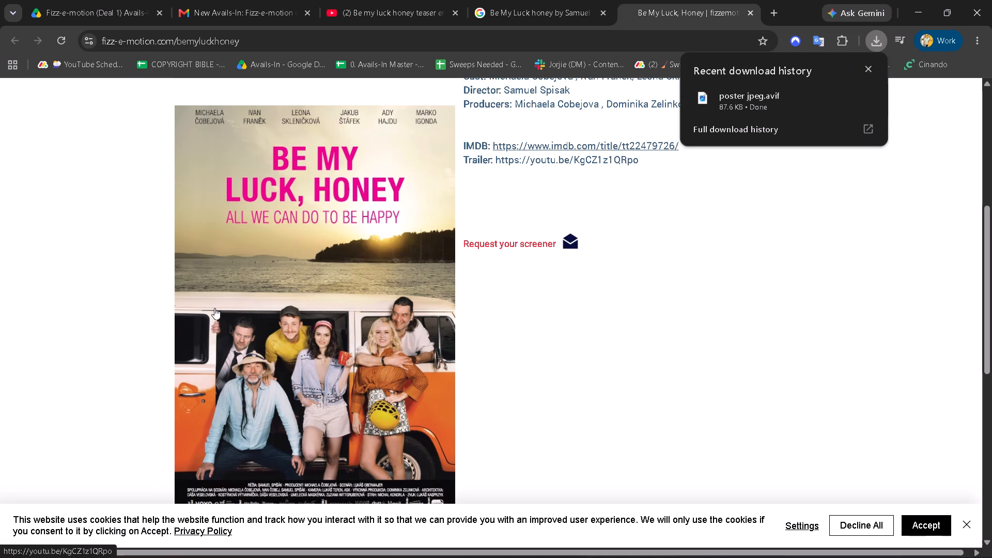
scroll(348, 234, "up", 4)
Find the Be My Luck, Honey poster in the Google image results and save it to the barnaby folder.
left_click(632, 0)
left_click(529, 0)
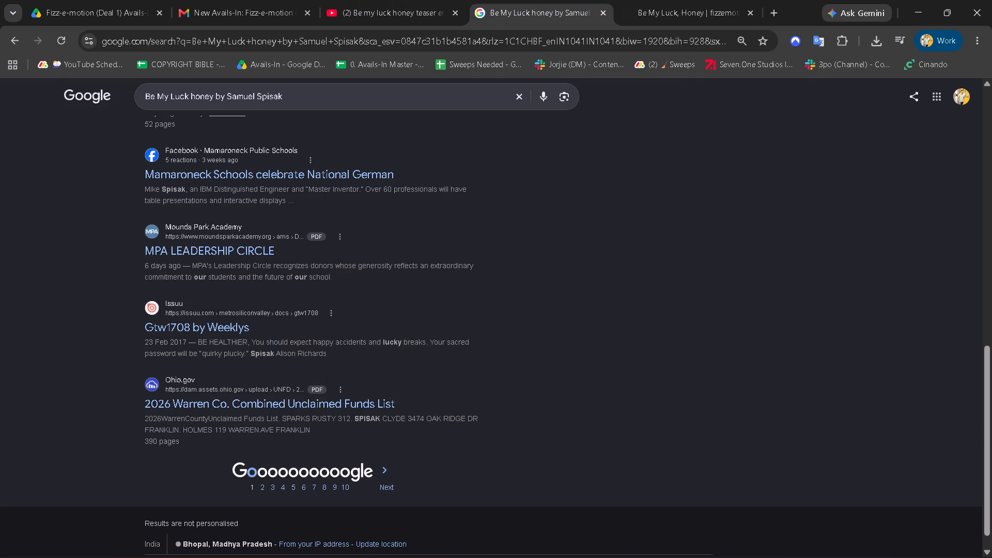
scroll(208, 230, "up", 8)
scroll(179, 219, "down", 1)
scroll(179, 219, "up", 6)
scroll(179, 219, "down", 1)
scroll(179, 219, "up", 4)
left_click(257, 137)
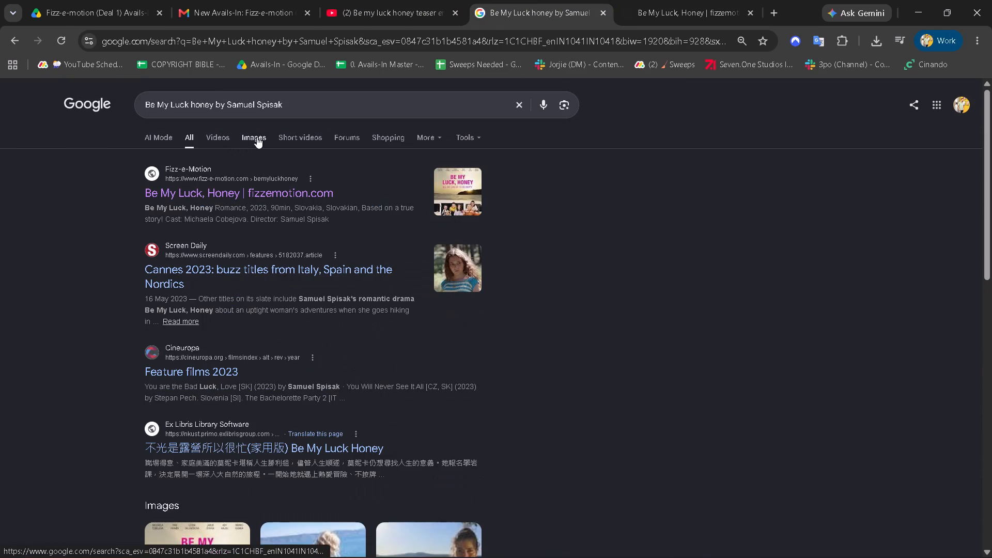
right_click(84, 253)
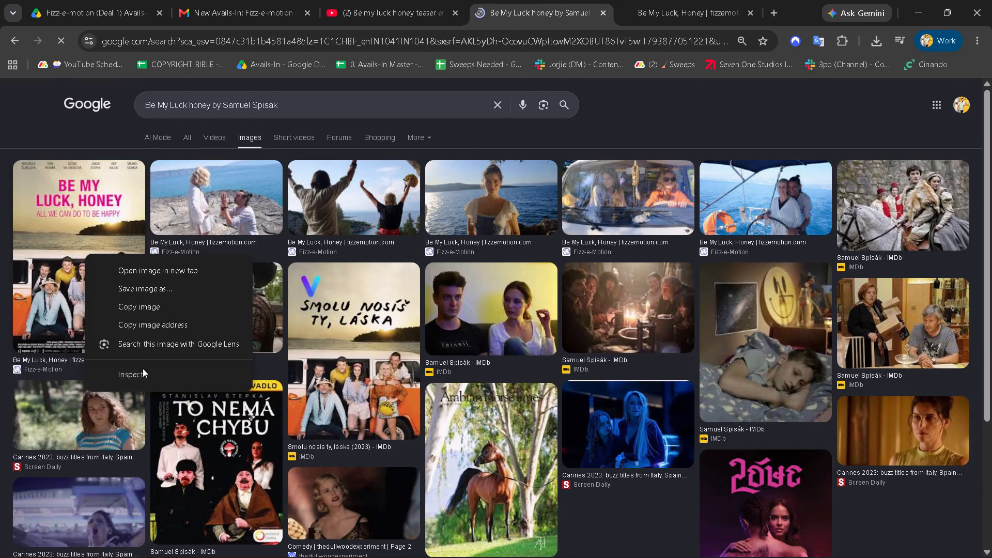
left_click(139, 283)
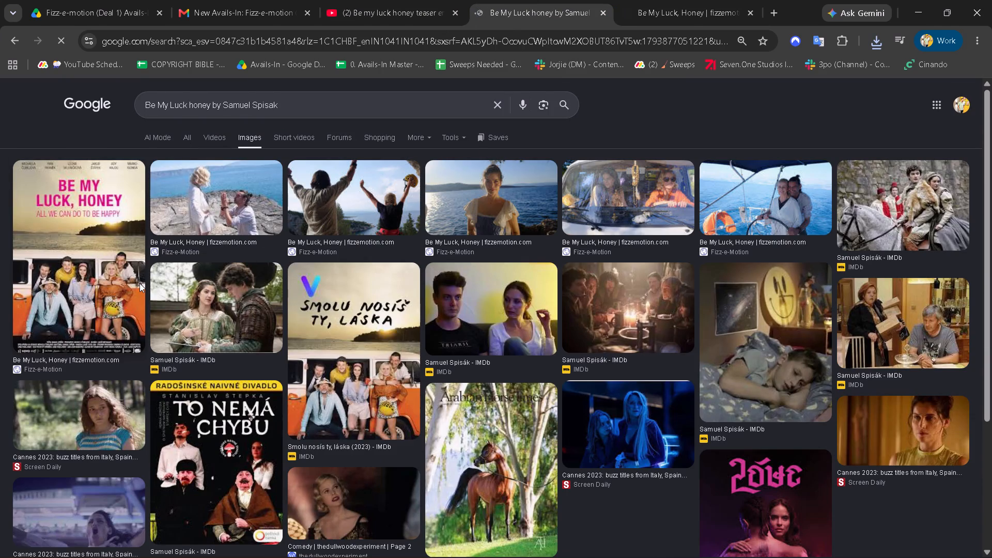
key("Return")
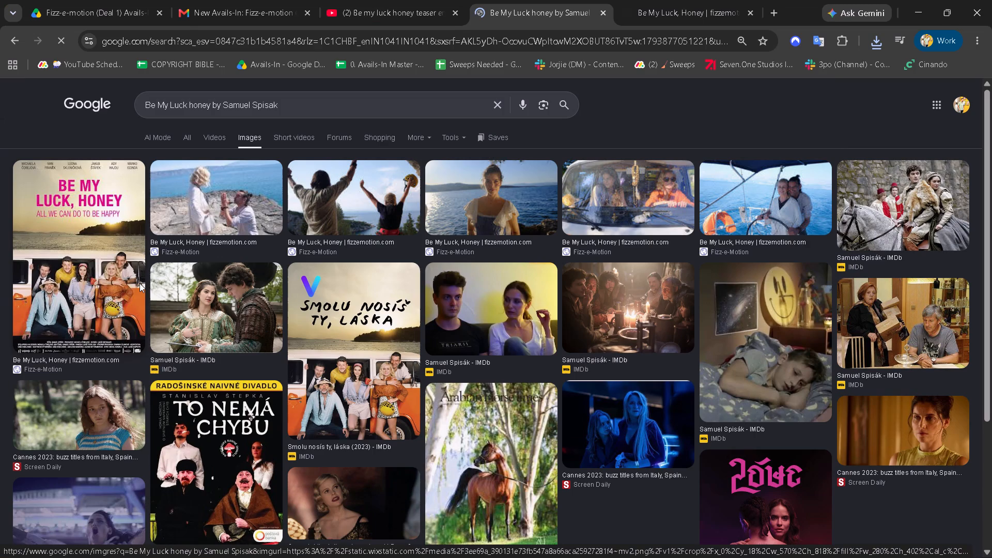
Upload the newly downloaded Be My Luck, Honey poster into the Be My Luck row's Artwork cell.
key("alt+Tab")
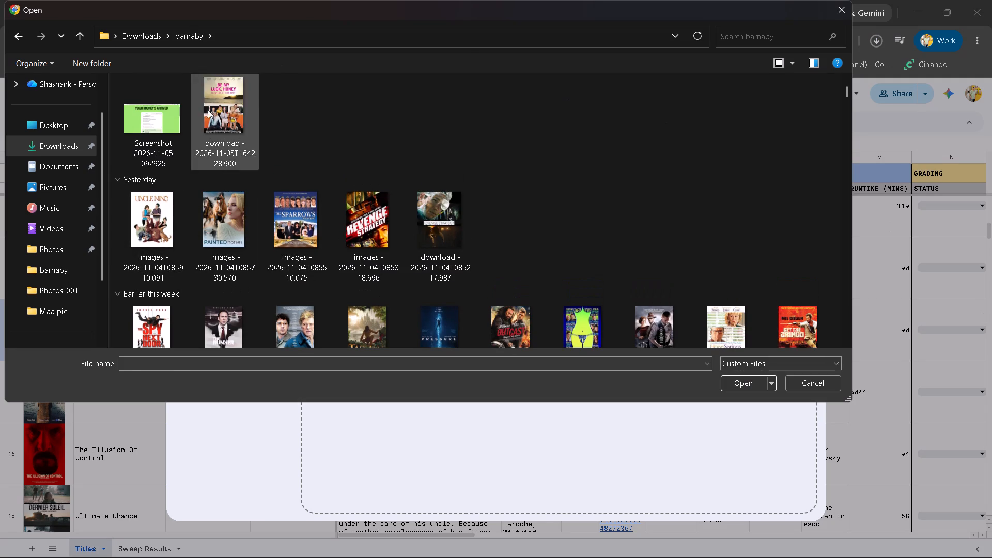
left_click(236, 106)
key("Return")
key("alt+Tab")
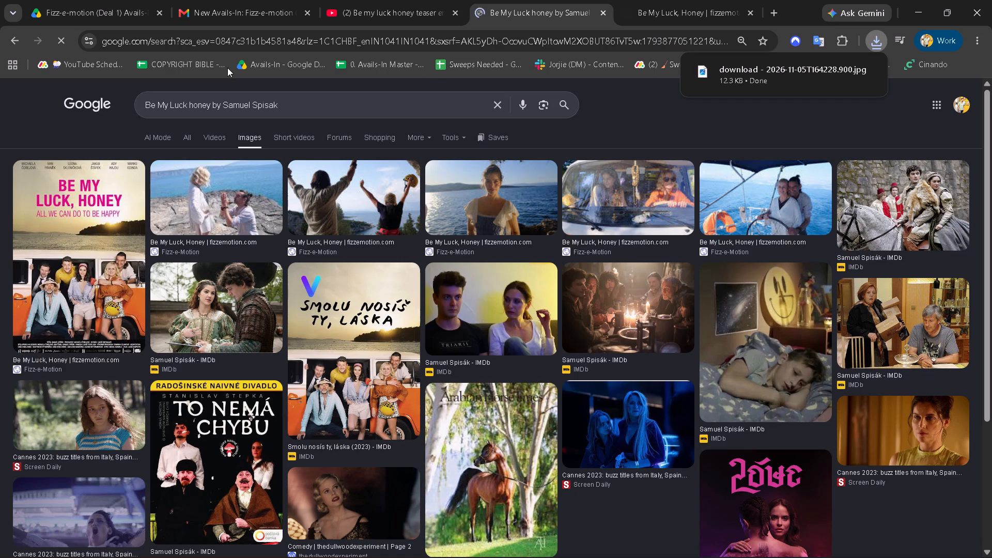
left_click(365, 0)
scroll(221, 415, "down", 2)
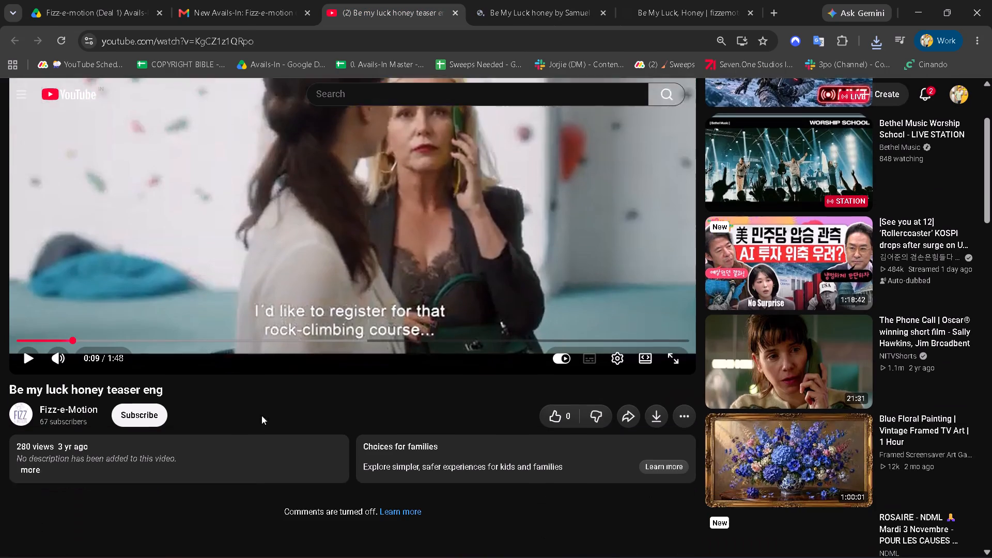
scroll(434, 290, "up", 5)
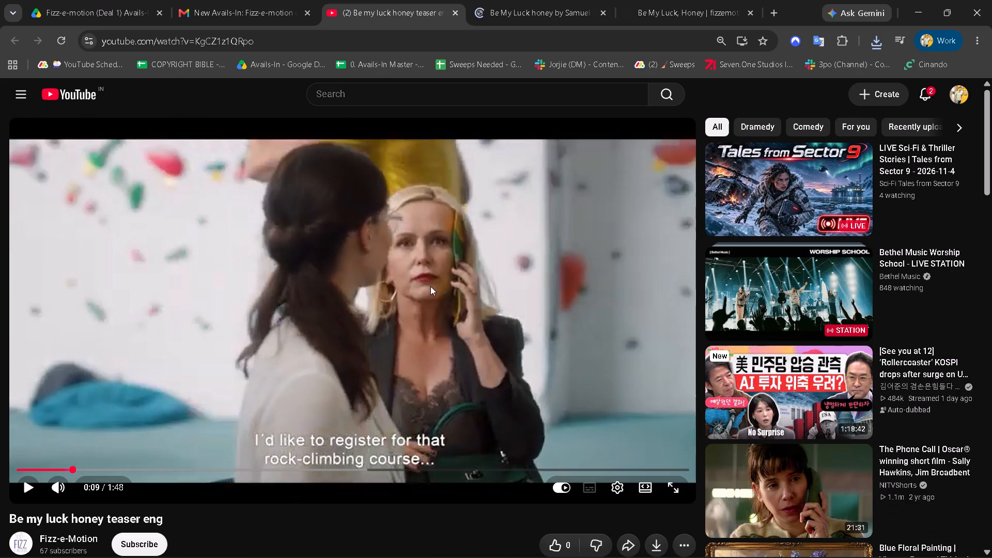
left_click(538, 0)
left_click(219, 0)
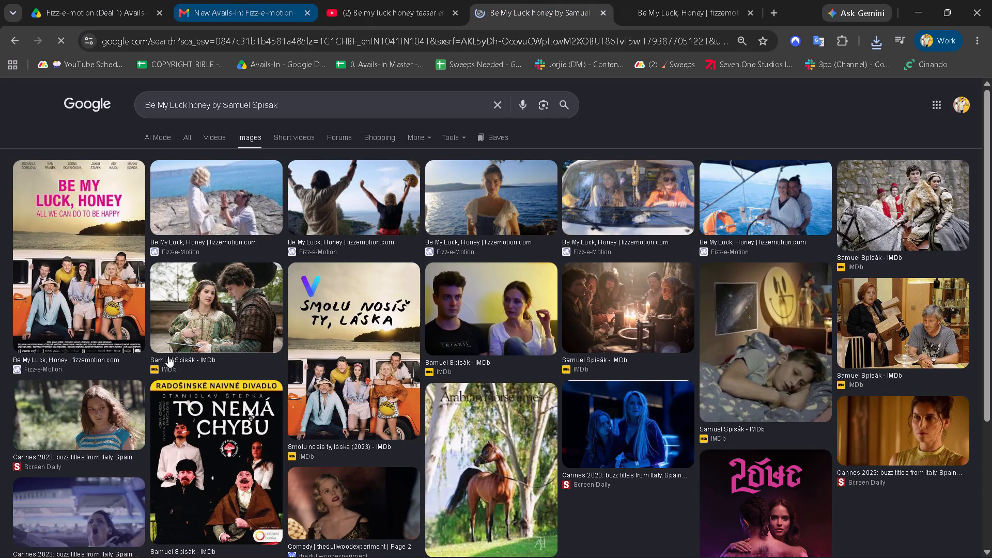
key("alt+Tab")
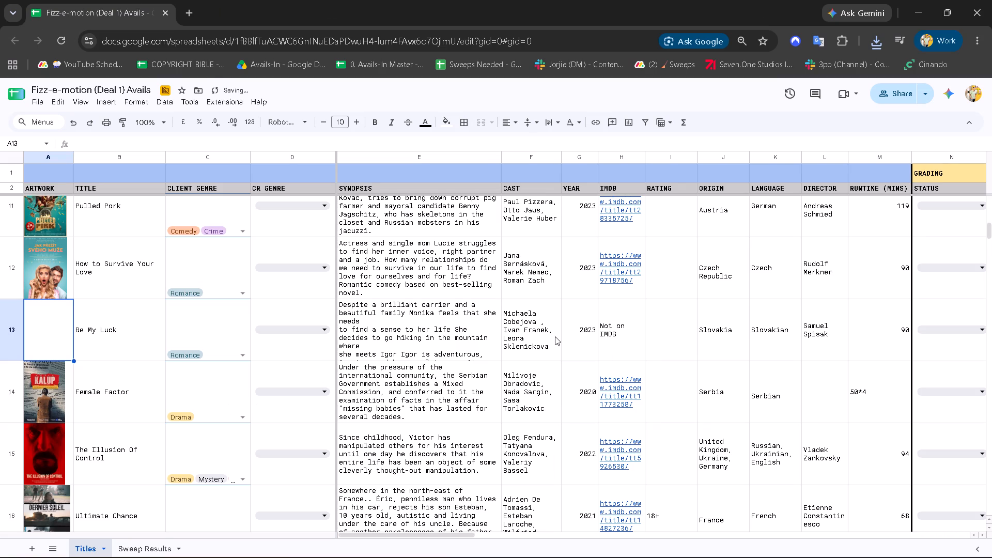
Copy the title "Mothers" from the unfilled row 20 of the Avails sheet.
left_click(555, 336)
left_click(605, 330)
scroll(649, 343, "down", 2)
scroll(593, 386, "down", 3)
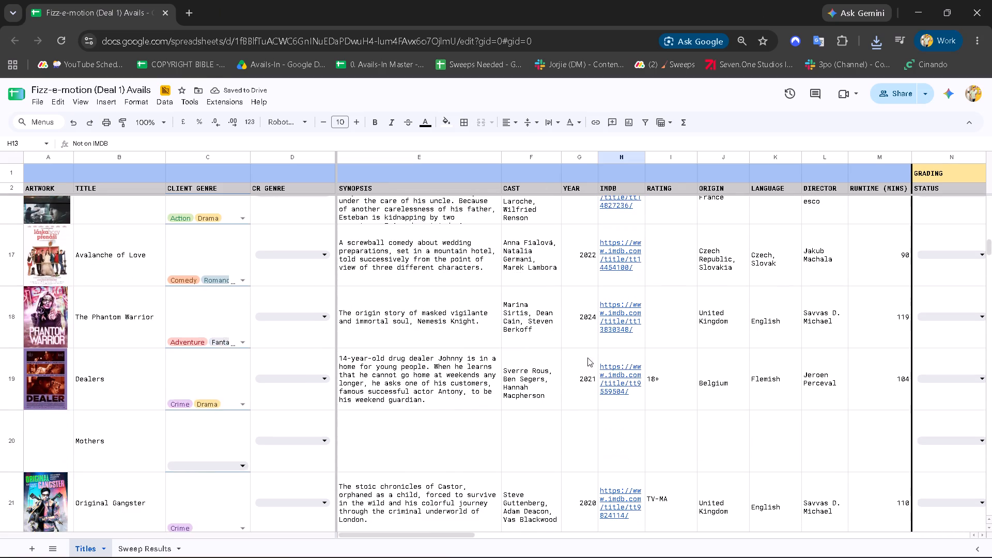
scroll(357, 444, "down", 1)
left_click(108, 381)
key("ctrl+c")
key("ctrl+c")
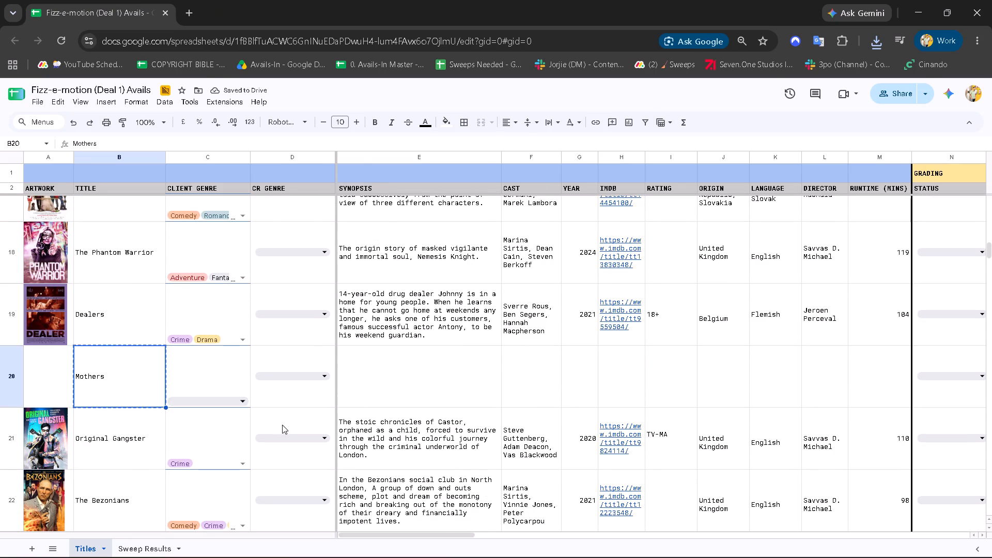
Extend the Be My Luck title in row 13 of the Avails sheet to "Be My Luck, Honey".
key("alt+Tab")
key("alt+Tab")
scroll(164, 242, "up", 6)
scroll(150, 332, "up", 3)
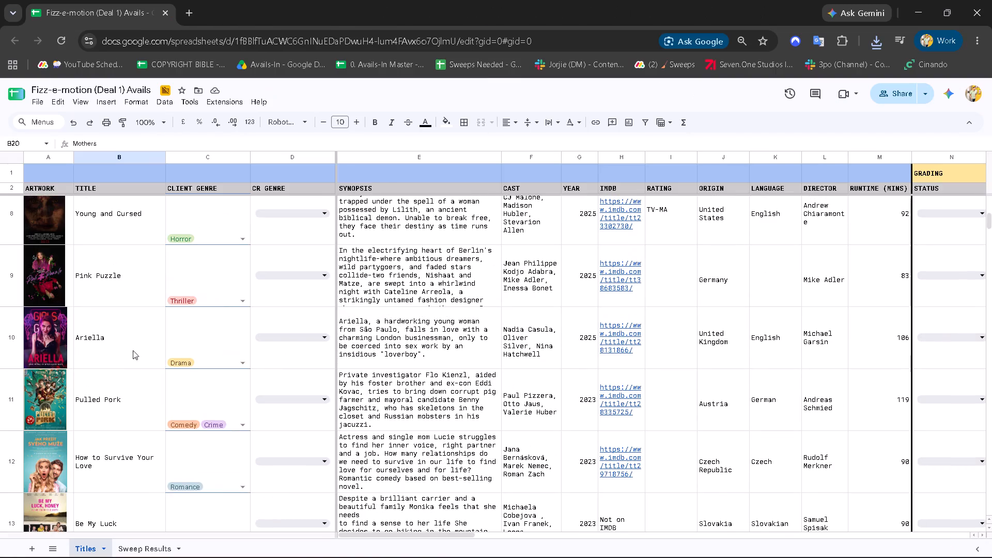
scroll(133, 367, "up", 3)
scroll(132, 276, "up", 2)
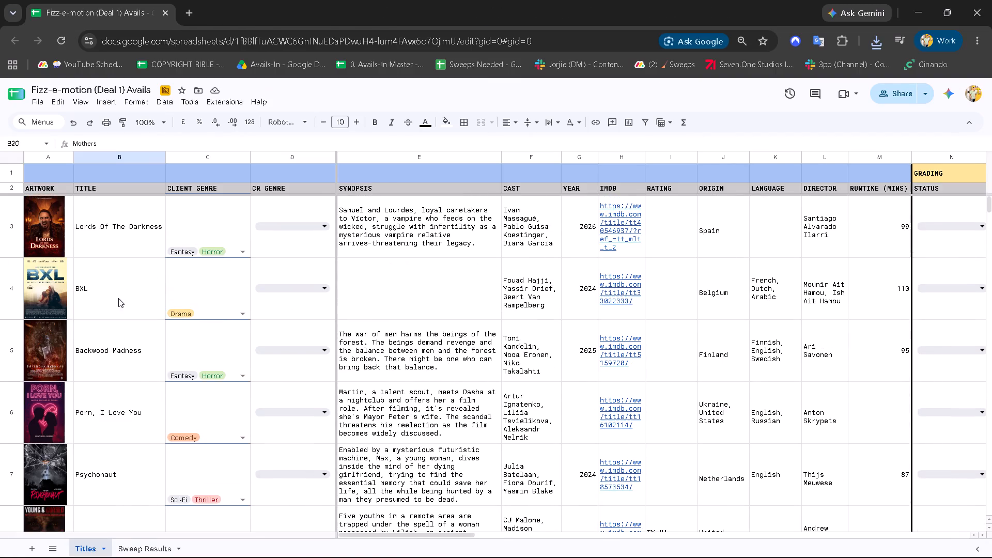
scroll(107, 337, "down", 2)
scroll(563, 399, "up", 2)
scroll(578, 381, "down", 1)
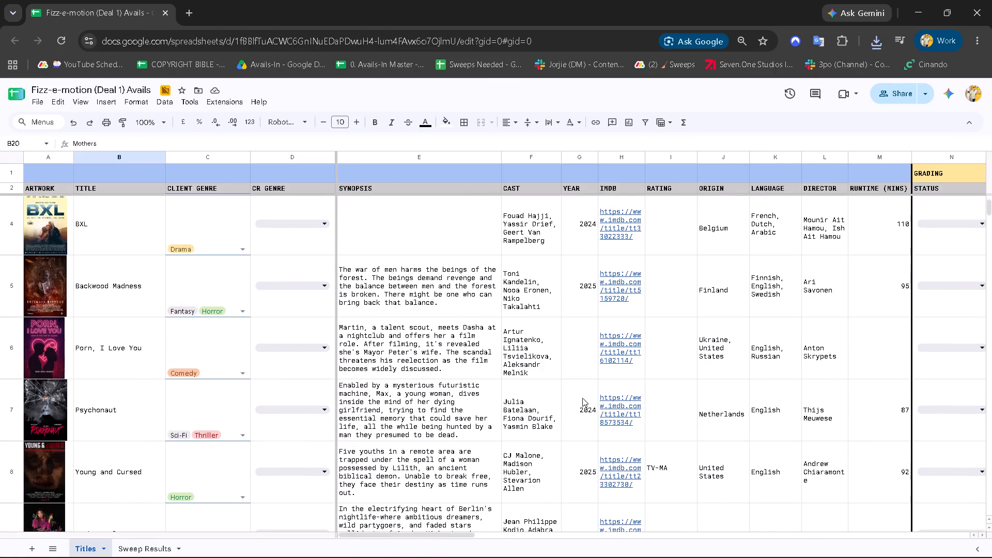
scroll(582, 398, "down", 6)
double_click(114, 398)
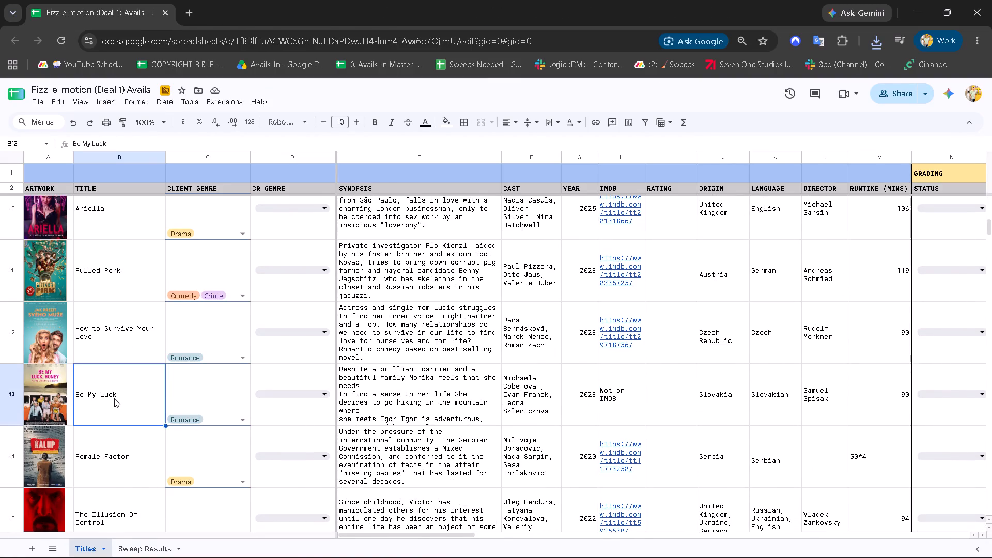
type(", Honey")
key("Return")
Open the Mothers trailer link from the Avails-In email in a new tab and close the old Be My Luck, Honey teaser tab.
scroll(62, 443, "down", 5)
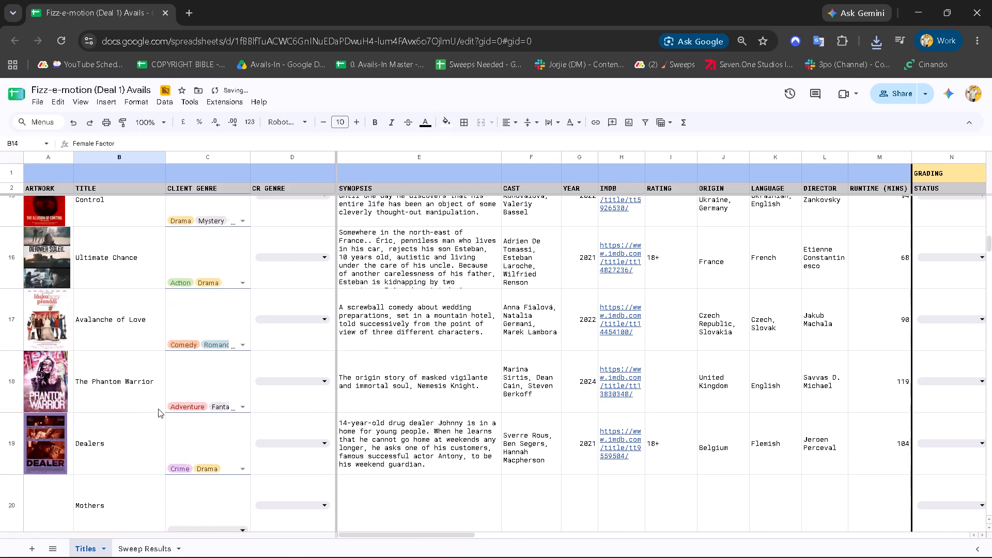
scroll(158, 409, "down", 1)
key("alt+Tab")
scroll(524, 339, "down", 3)
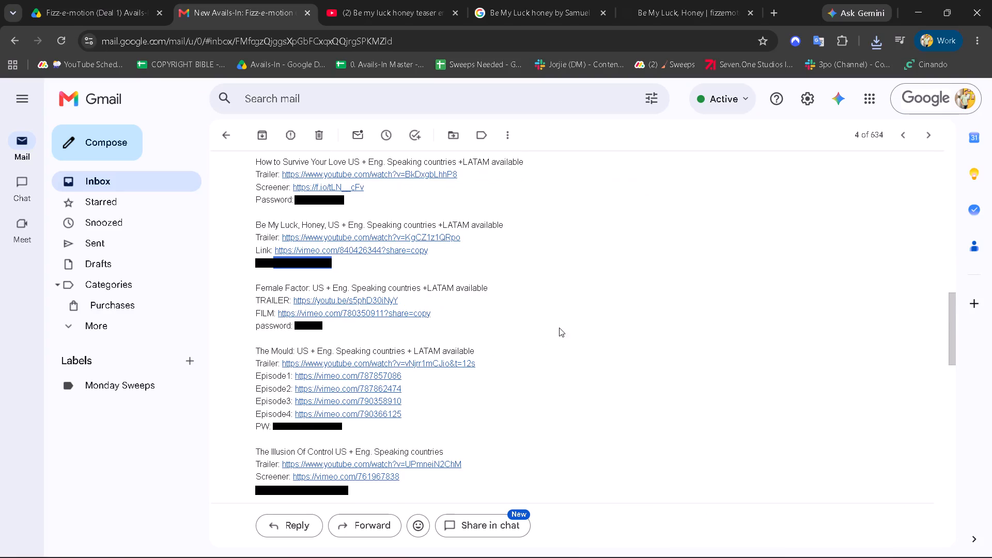
scroll(559, 360, "down", 3)
scroll(548, 347, "up", 1)
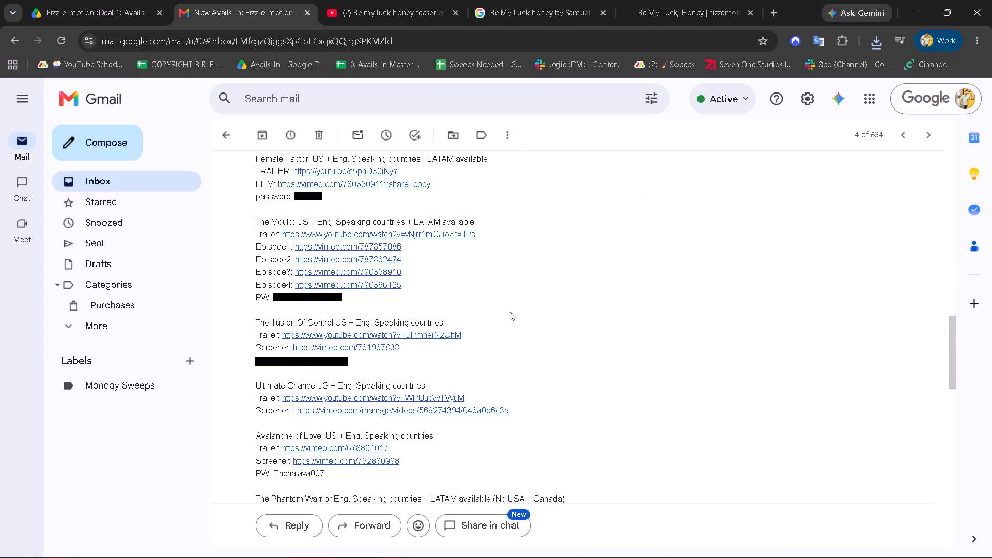
scroll(529, 326, "down", 1)
scroll(481, 336, "down", 1)
scroll(533, 362, "down", 2)
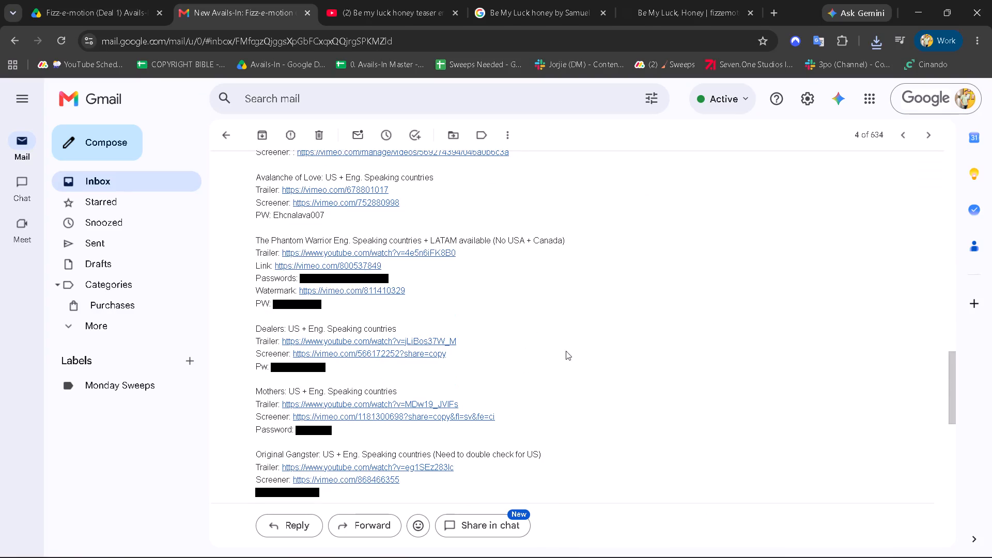
scroll(537, 356, "down", 1)
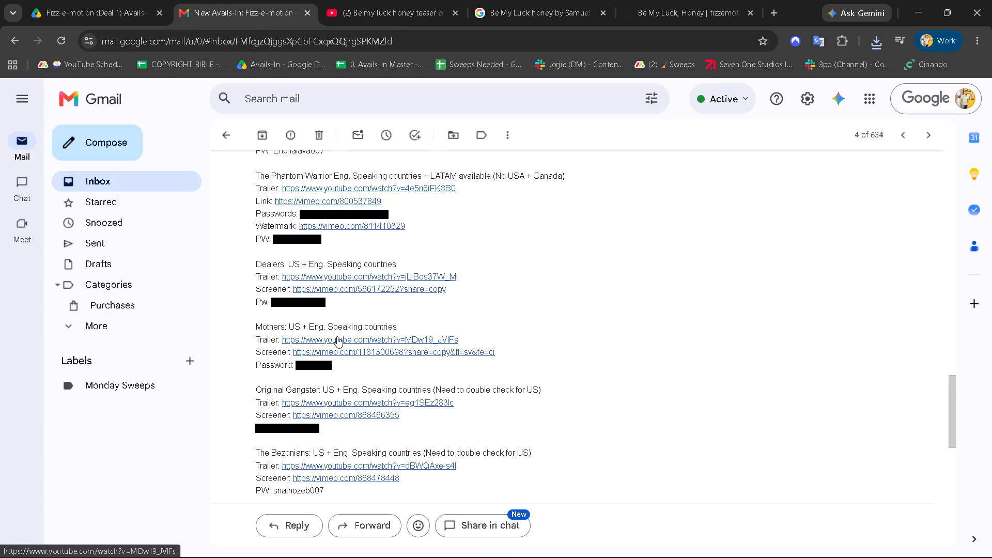
left_click(337, 336)
left_click(426, 0)
key("ctrl+w")
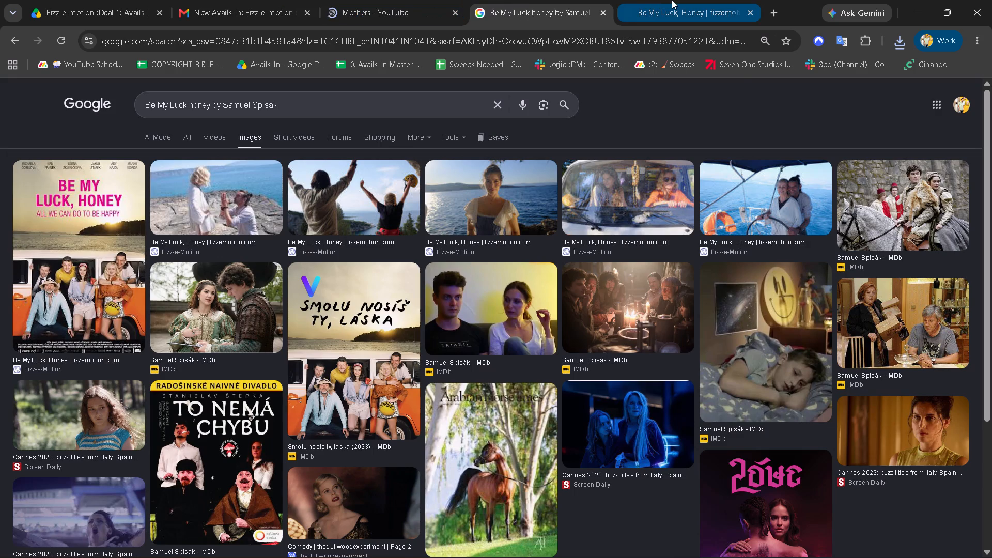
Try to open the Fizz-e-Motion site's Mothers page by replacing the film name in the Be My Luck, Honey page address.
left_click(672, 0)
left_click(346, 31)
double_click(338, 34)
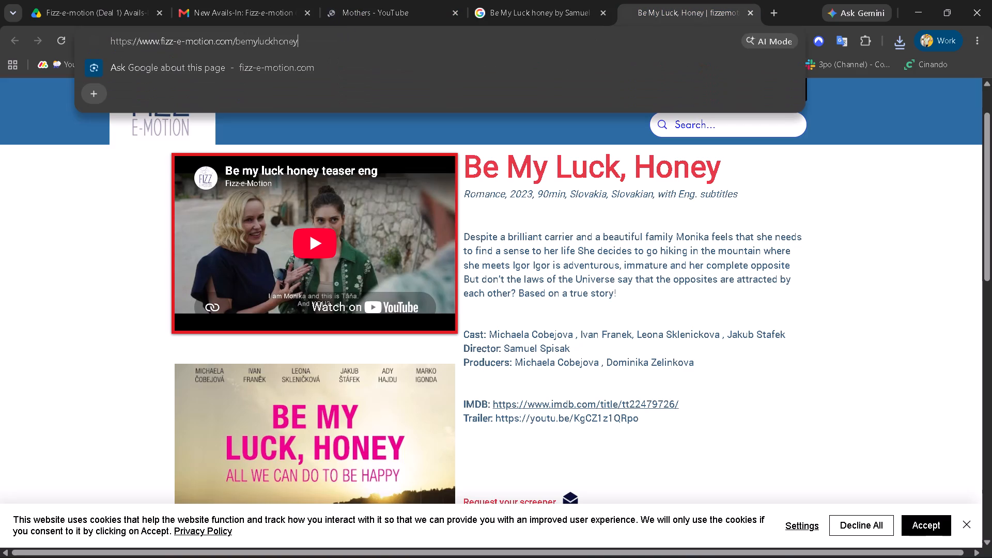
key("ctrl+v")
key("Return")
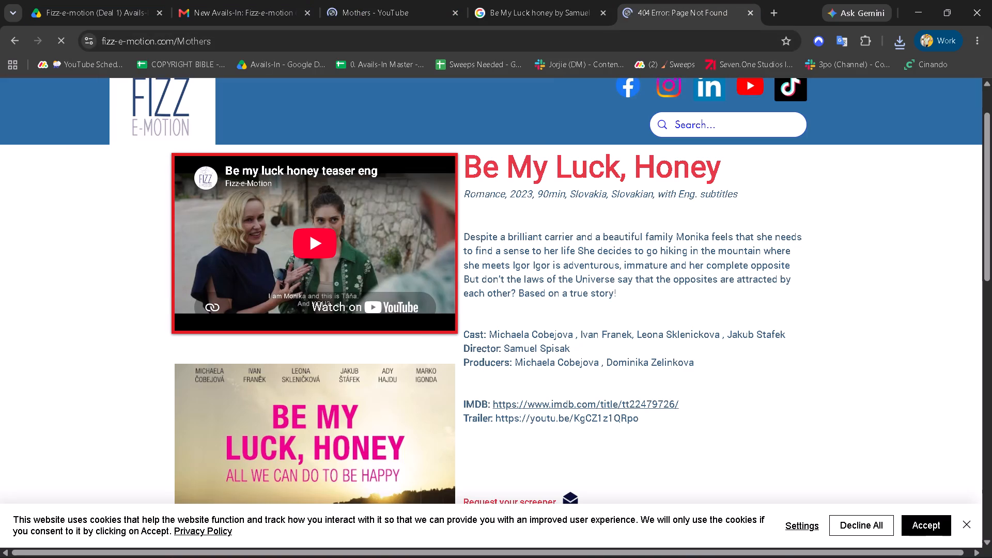
Replace the Be My Luck honey query with the copied title "Mothers" and search all Google results.
left_click(402, 0)
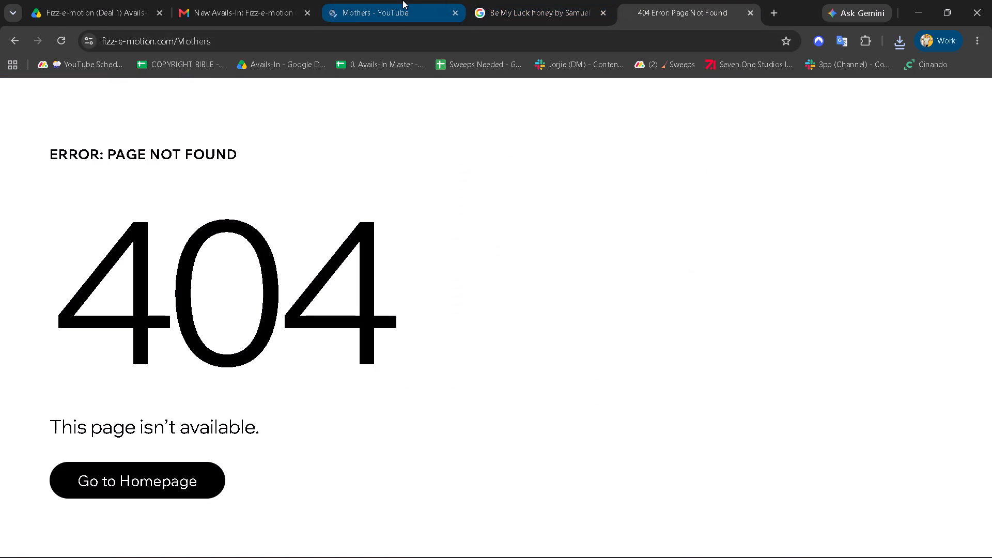
left_click(488, 0)
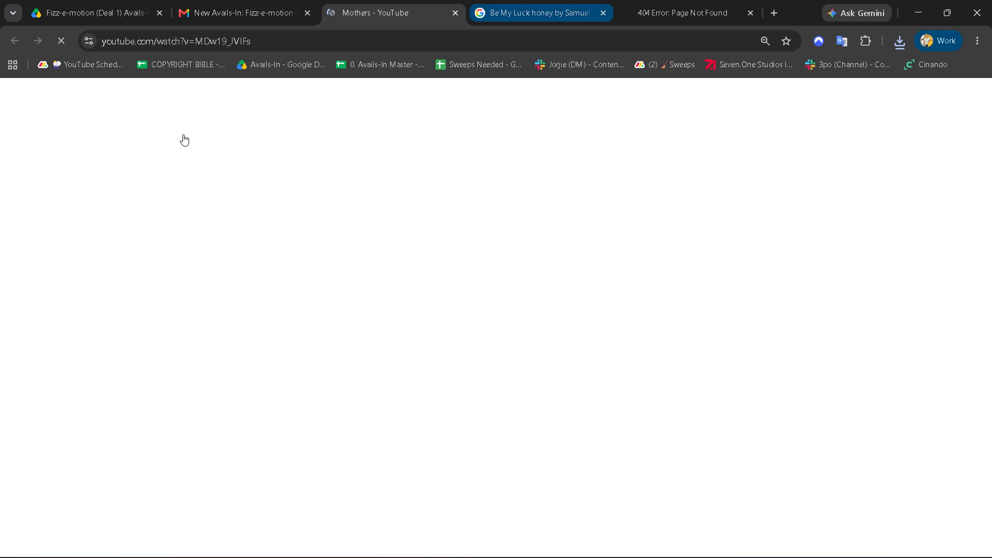
left_click(192, 138)
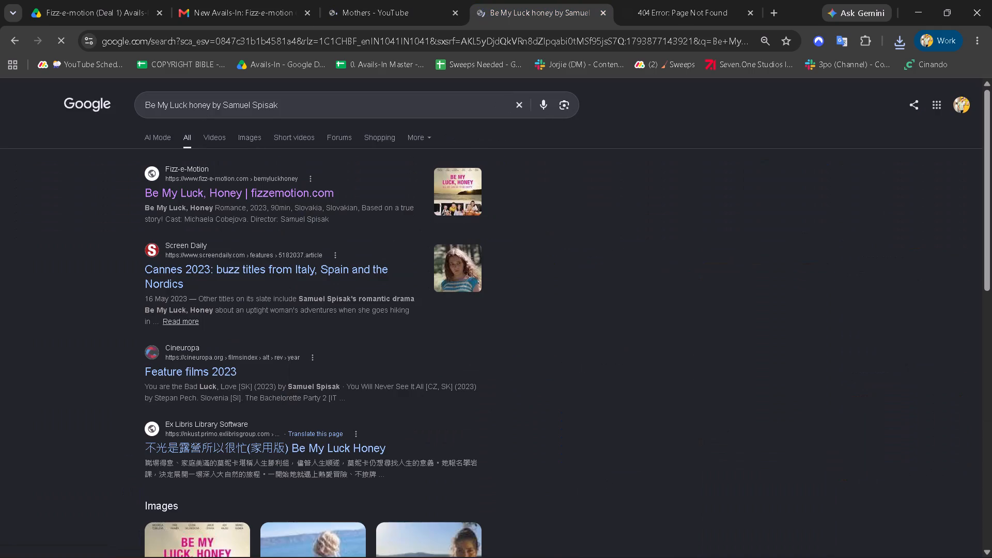
triple_click(273, 105)
key("ctrl+v")
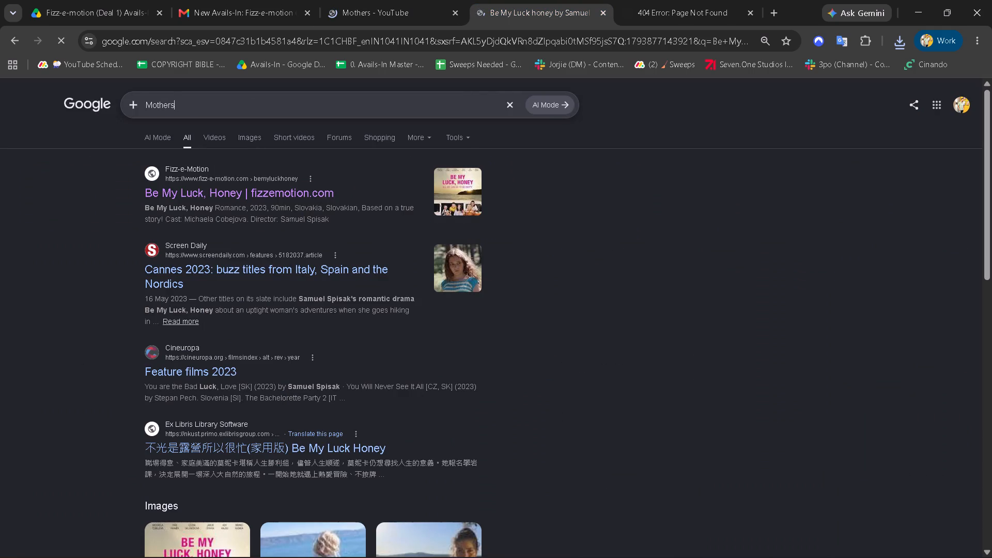
key("Return")
Examine the Mothers trailer's YouTube description for film details and pause the trailer.
left_click(376, 0)
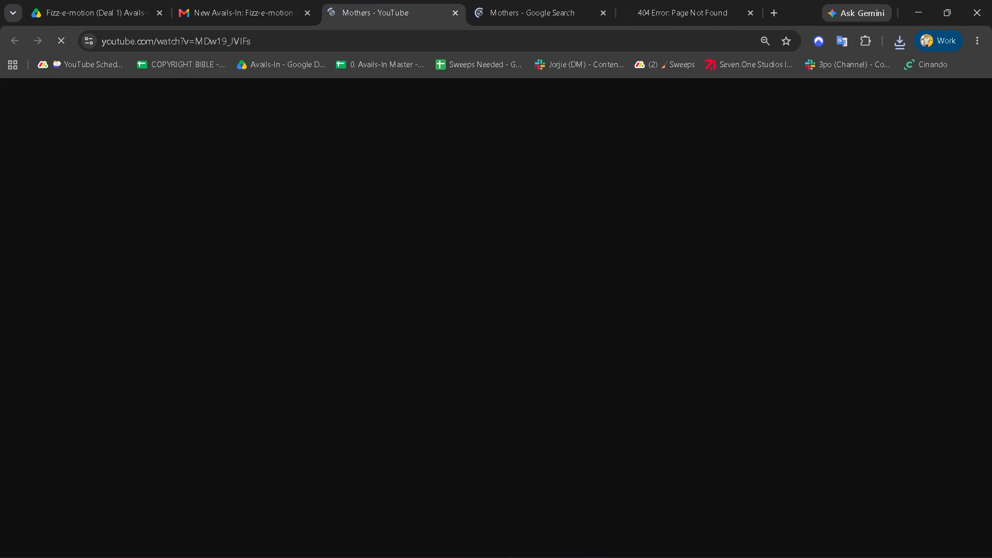
scroll(215, 411, "down", 3)
scroll(141, 383, "down", 2)
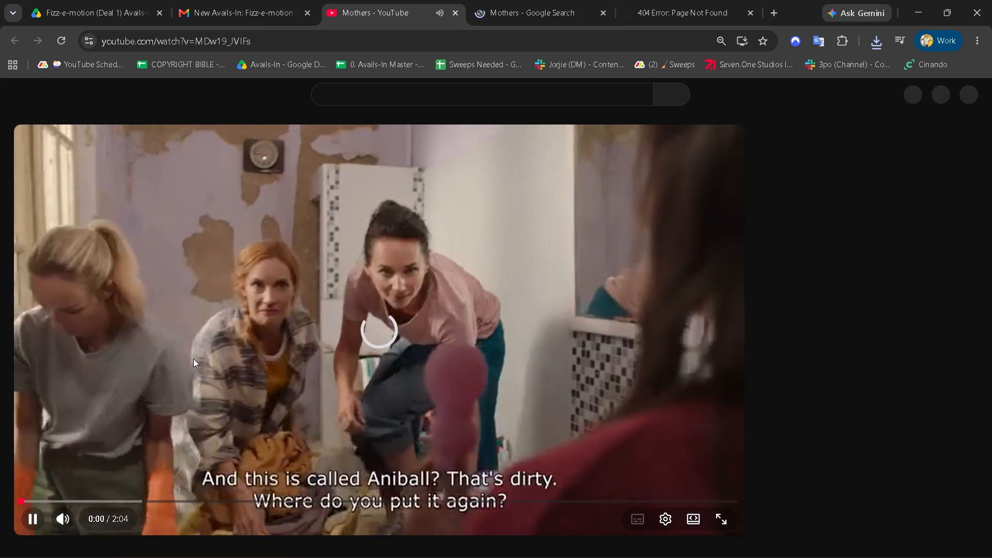
scroll(111, 399, "down", 3)
scroll(81, 500, "down", 1)
left_click(126, 484)
scroll(145, 469, "down", 1)
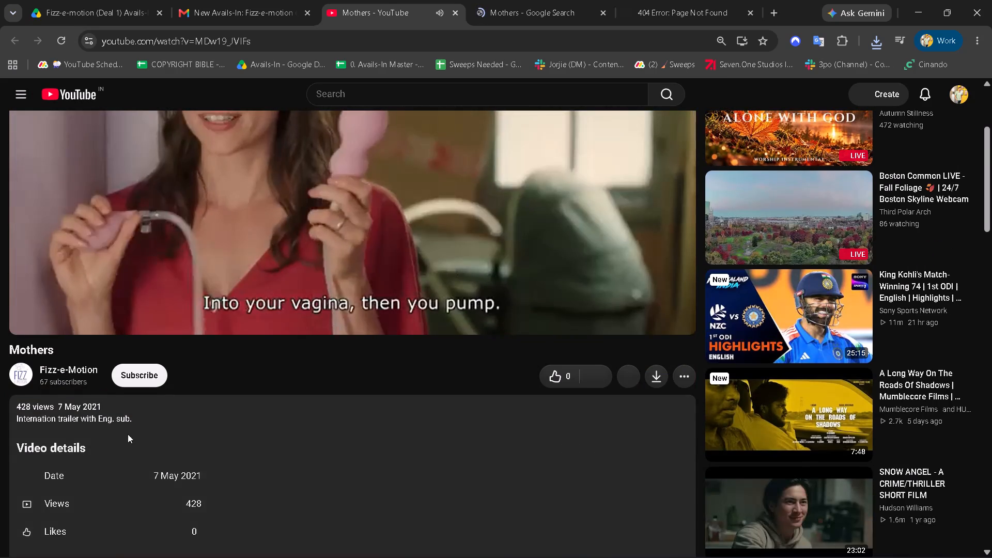
scroll(109, 442, "down", 2)
left_click(549, 0)
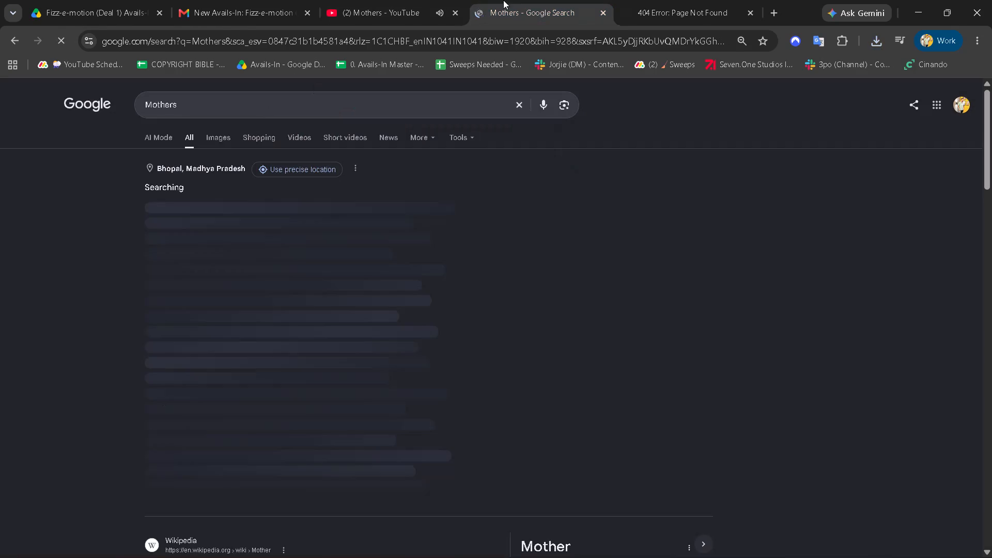
left_click(231, 0)
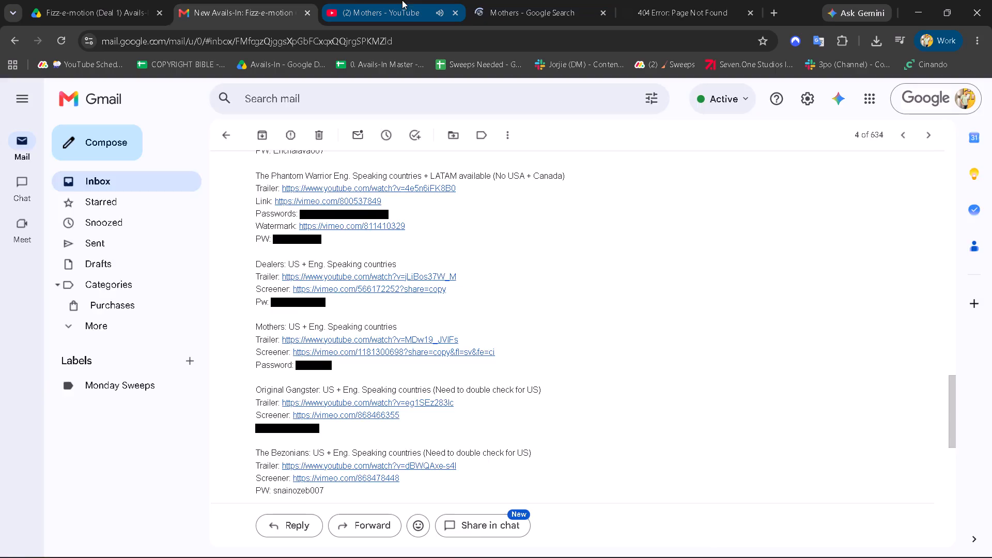
left_click(402, 0)
scroll(376, 251, "down", 1)
scroll(376, 253, "up", 4)
scroll(351, 288, "down", 1)
scroll(349, 295, "up", 1)
scroll(292, 256, "down", 3)
scroll(289, 262, "up", 3)
left_click(284, 287)
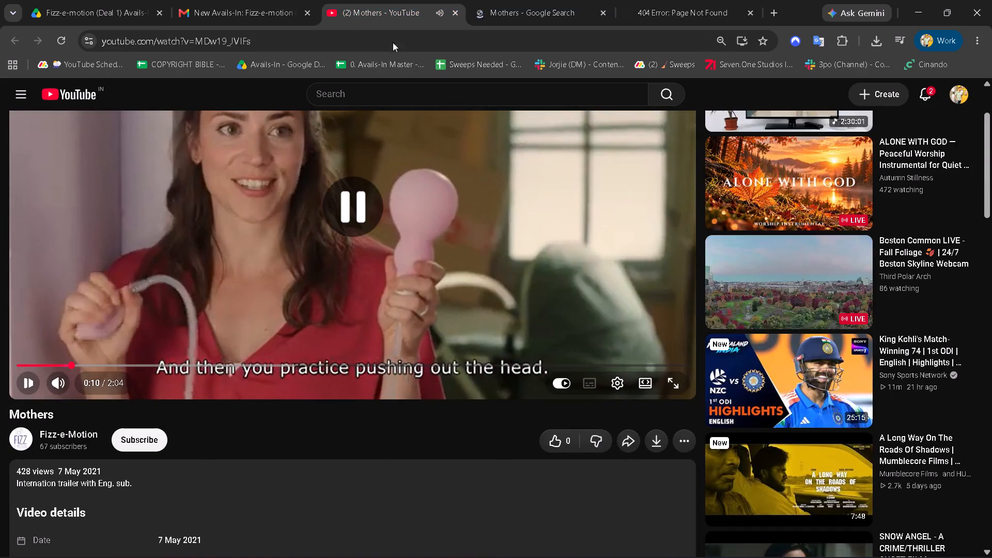
Copy the company name "Fizz-e-motion" from the Avails-In email.
left_click(231, 0)
scroll(319, 177, "up", 2)
scroll(323, 181, "down", 1)
scroll(324, 182, "up", 4)
scroll(296, 172, "down", 2)
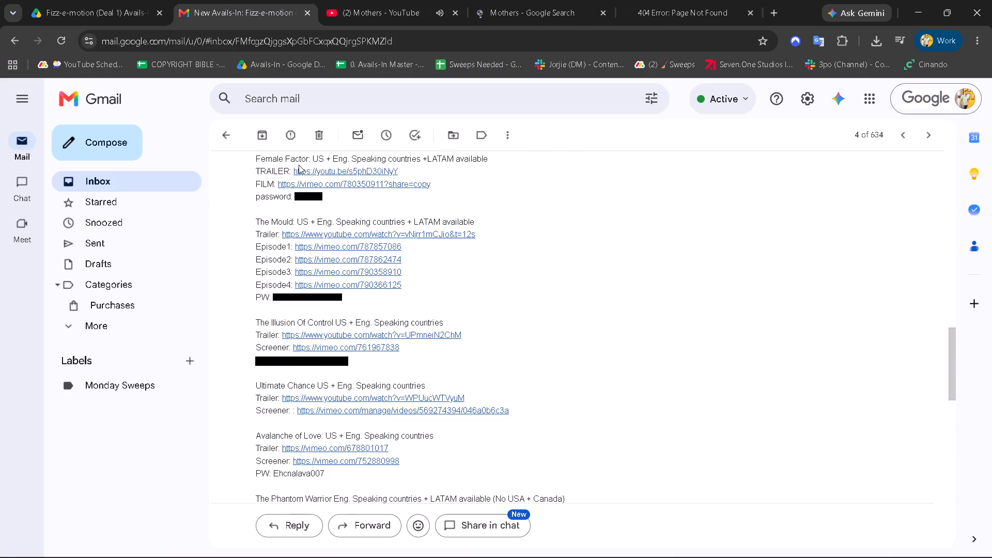
scroll(290, 162, "up", 7)
scroll(287, 175, "down", 3)
scroll(287, 175, "up", 1)
scroll(320, 180, "down", 1)
scroll(319, 179, "up", 8)
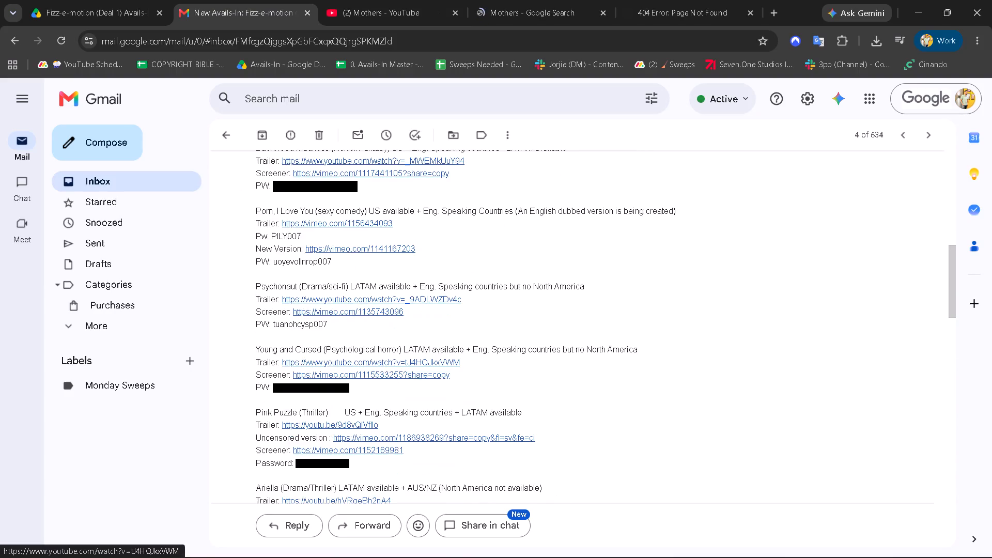
scroll(310, 182, "up", 7)
left_click(365, 168)
left_click_drag(365, 168, 410, 169)
key("ctrl+c")
key("ctrl+c")
Search Google for "Mothers by Fizz-e-motion" and open the Fizz-e-Motion site's Mothers page in a new tab.
left_click(504, 0, "ctrl")
left_click(324, 105)
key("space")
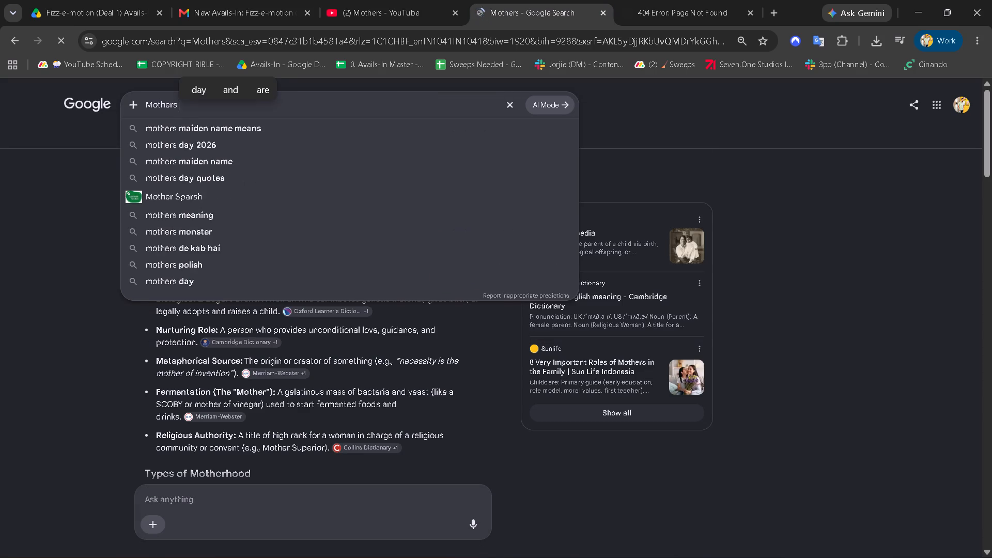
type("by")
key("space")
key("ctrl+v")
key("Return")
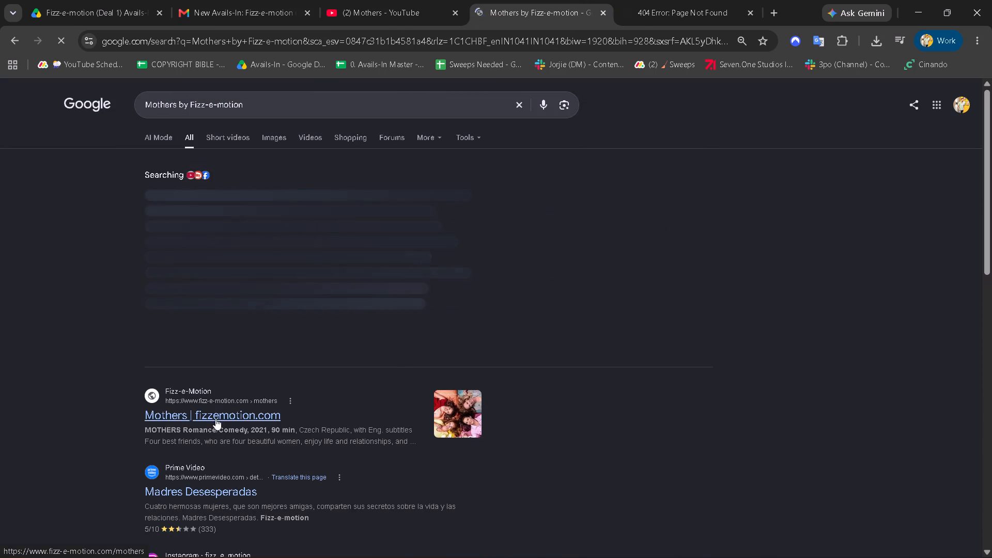
right_click(215, 419)
left_click(281, 258)
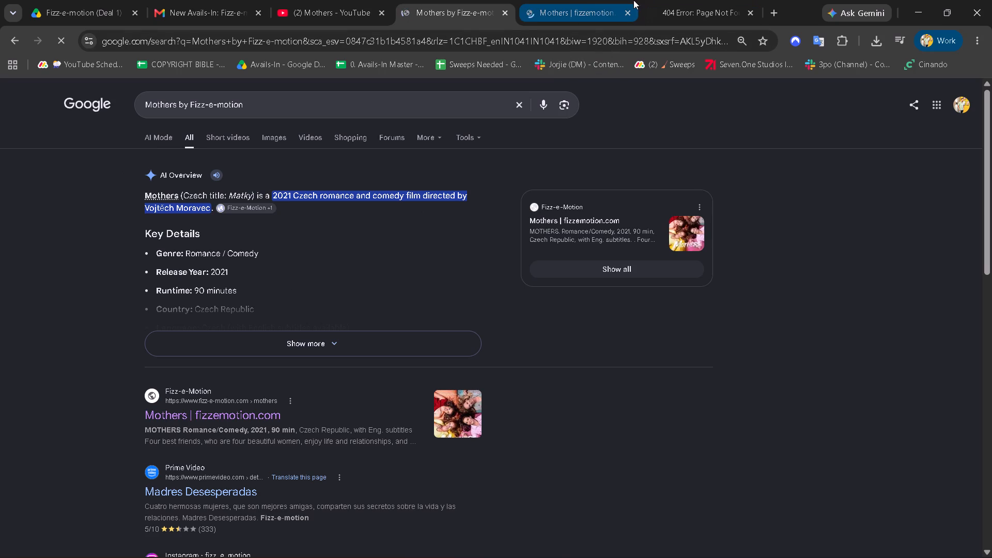
left_click(588, 0)
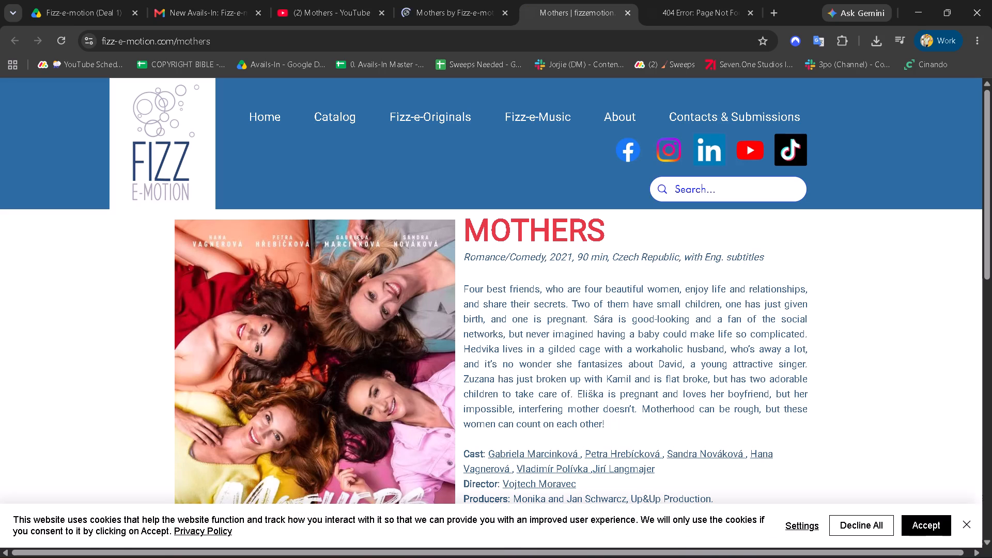
Copy the director's name from the credits on the Fizz-e-Motion Mothers page.
scroll(638, 557, "down", 3)
left_click(588, 481)
left_click_drag(588, 481, 512, 485)
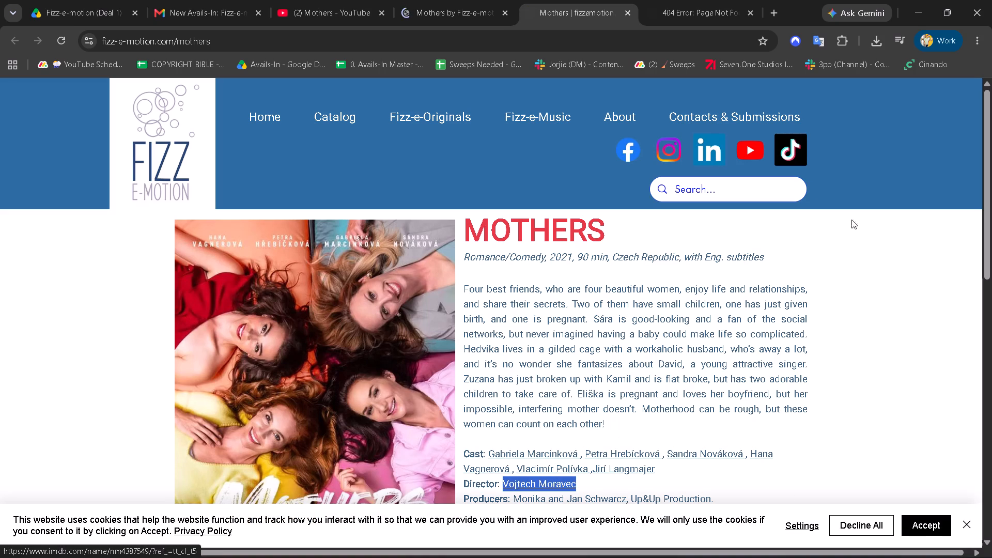
key("ctrl+c")
key("ctrl+c")
key("ctrl+c")
Search Google for "Mothers by Vojtech Moravec", replacing the distributor's name in the query with the copied director.
left_click(453, 0, "ctrl")
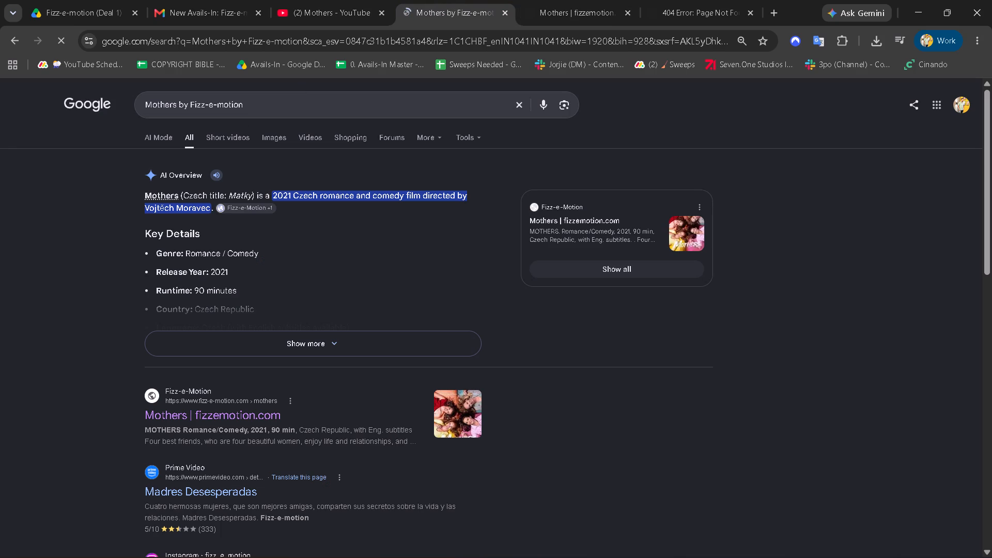
left_click(197, 106)
left_click_drag(197, 106, 270, 106)
key("ctrl+v")
key("Return")
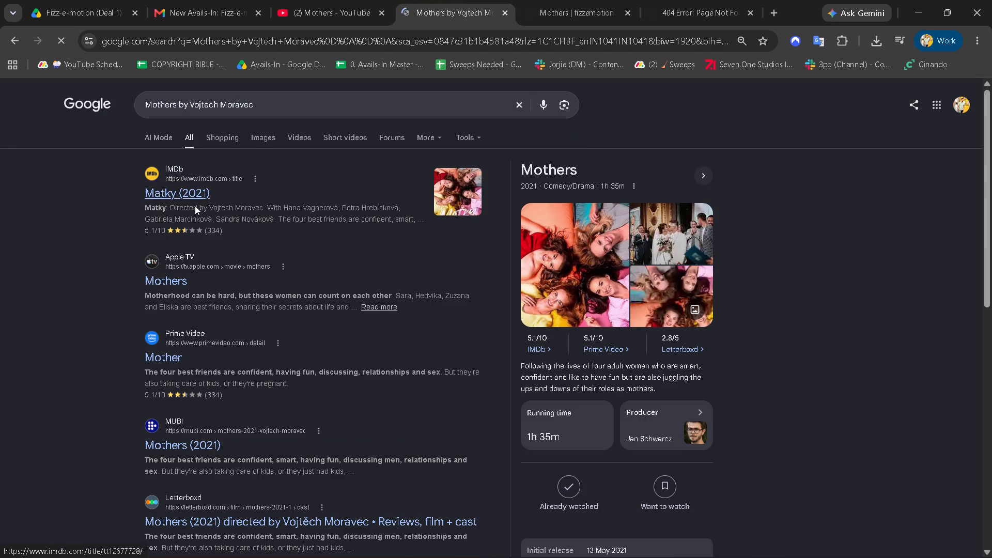
Open the IMDb result "Matky (2021)" in a new tab.
right_click(171, 191)
left_click(199, 207)
left_click(69, 235)
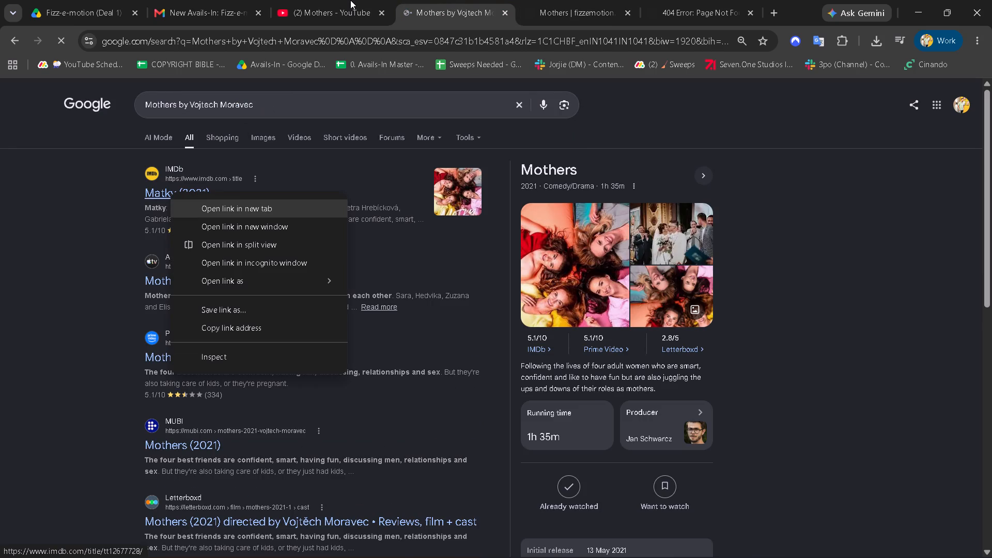
Fill the IMDb cell of the Mothers row with the address of the Matky (2021) page, imdb.com/title/tt12677728/.
left_click(457, 0)
left_click(576, 0)
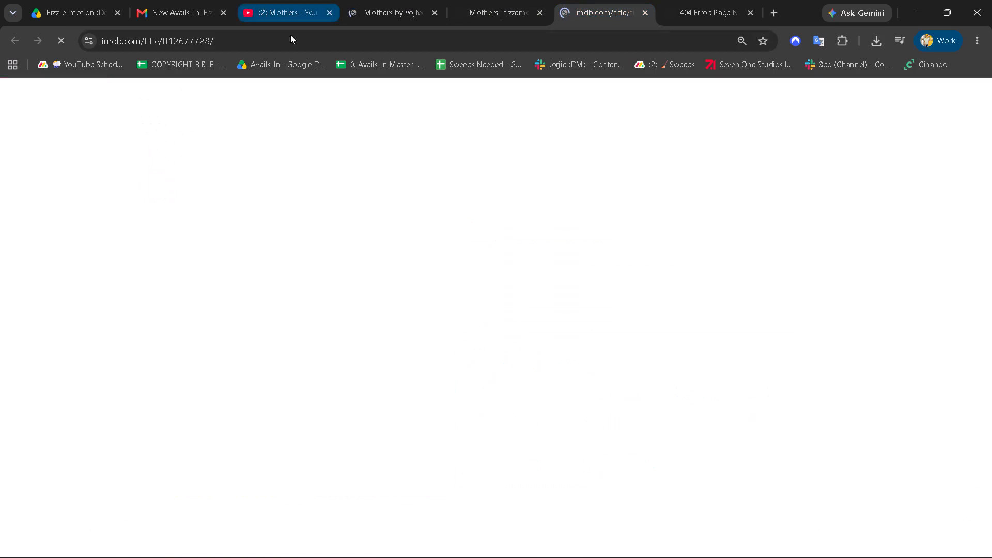
left_click(289, 37)
key("ctrl+c")
key("ctrl+c")
key("ctrl+c")
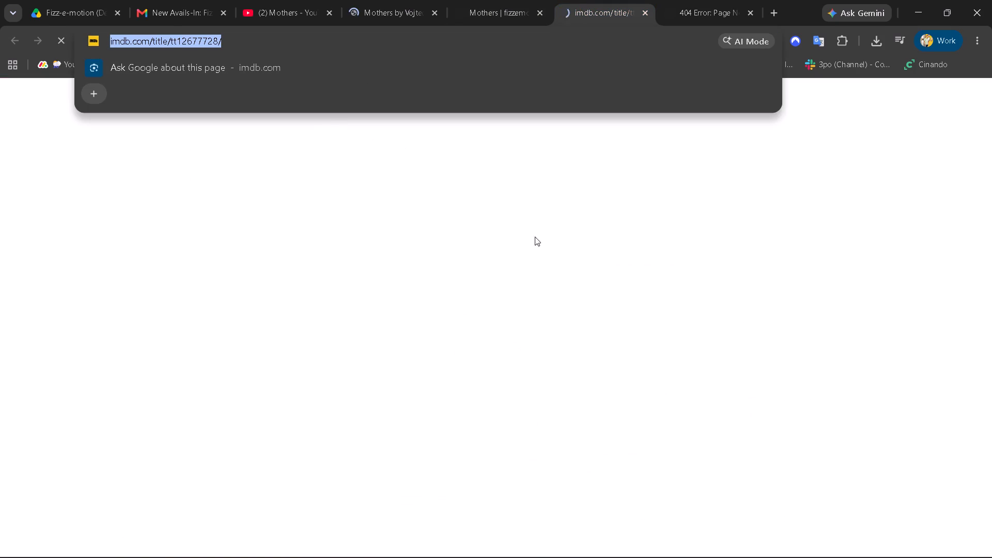
key("alt+Tab")
left_click(640, 416)
key("ctrl+v")
left_click(407, 448)
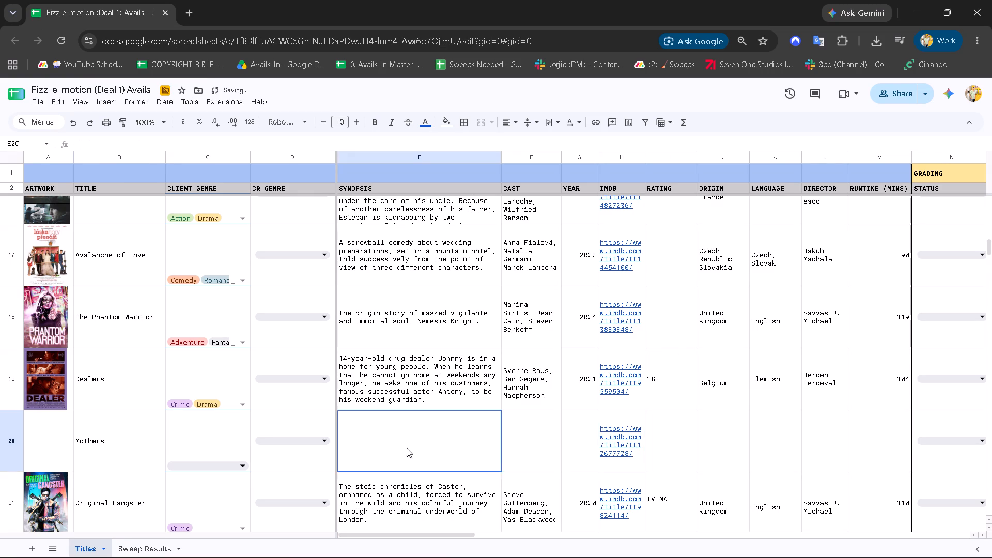
Play part of the Mothers trailer on YouTube and compare it with the Matky IMDb page.
key("alt+Tab")
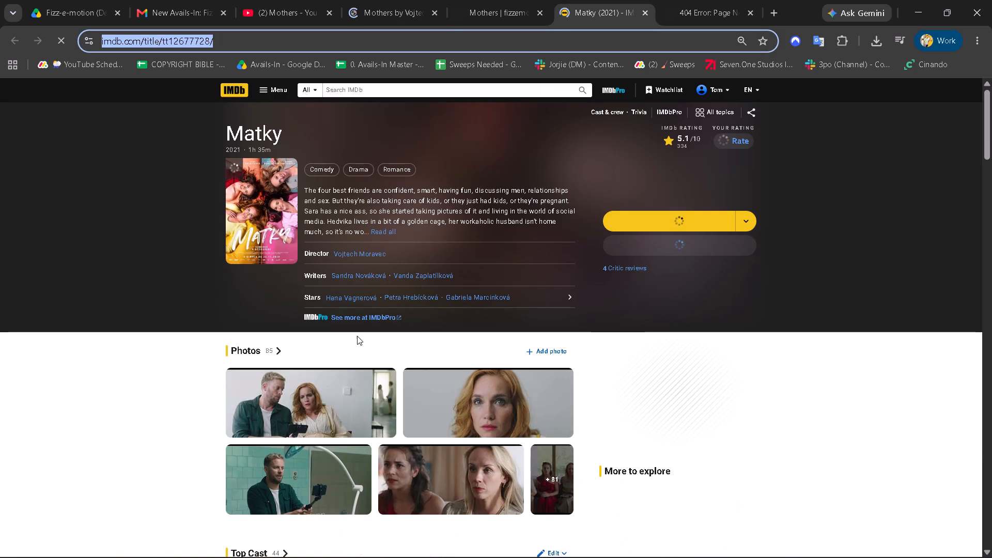
left_click(293, 0)
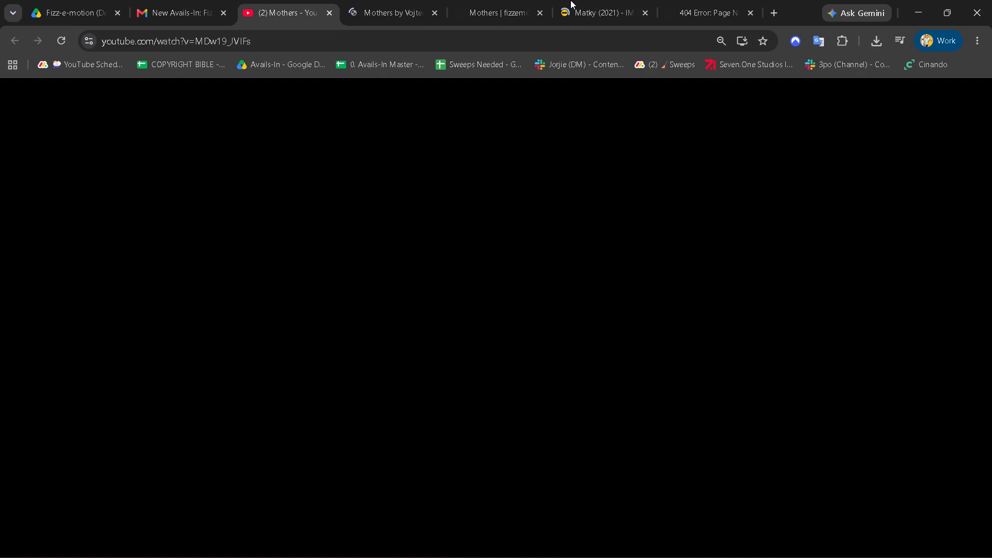
scroll(376, 246, "up", 1)
scroll(374, 246, "down", 1)
scroll(374, 246, "up", 1)
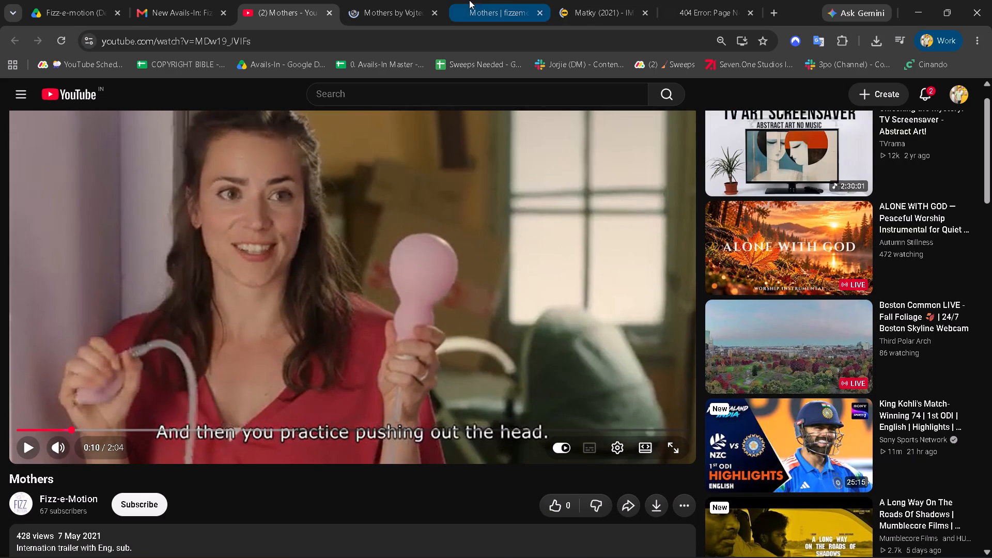
left_click(603, 0)
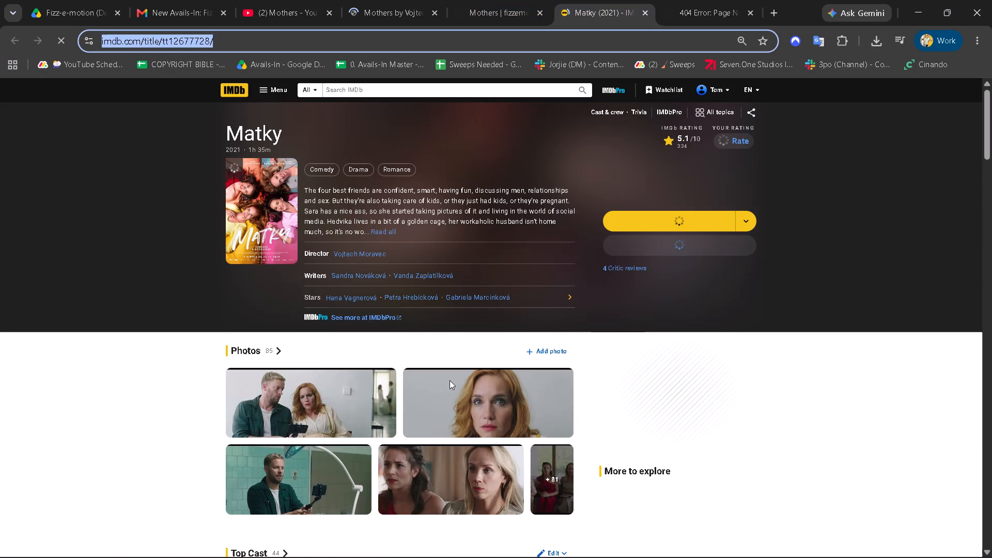
left_click(283, 0)
left_click(331, 243)
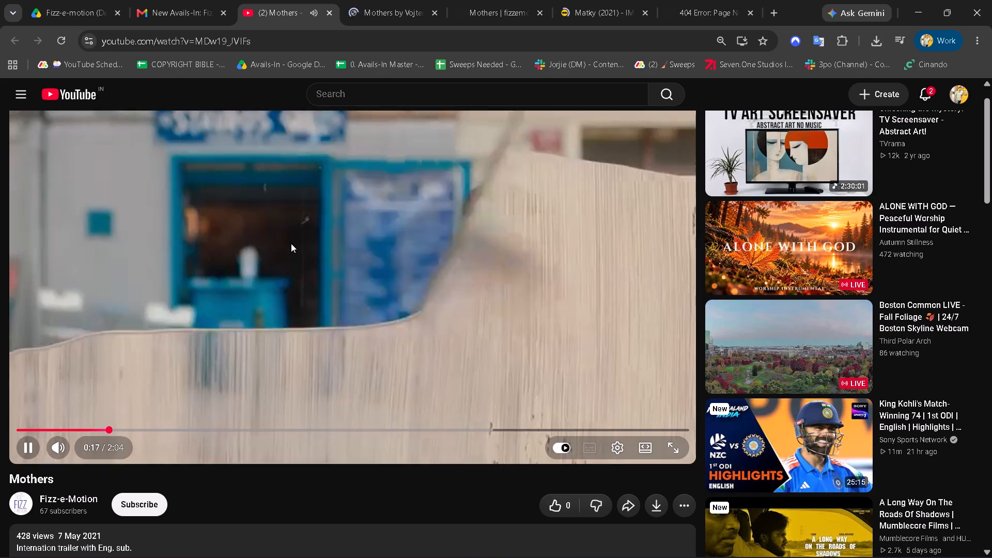
left_click(291, 243)
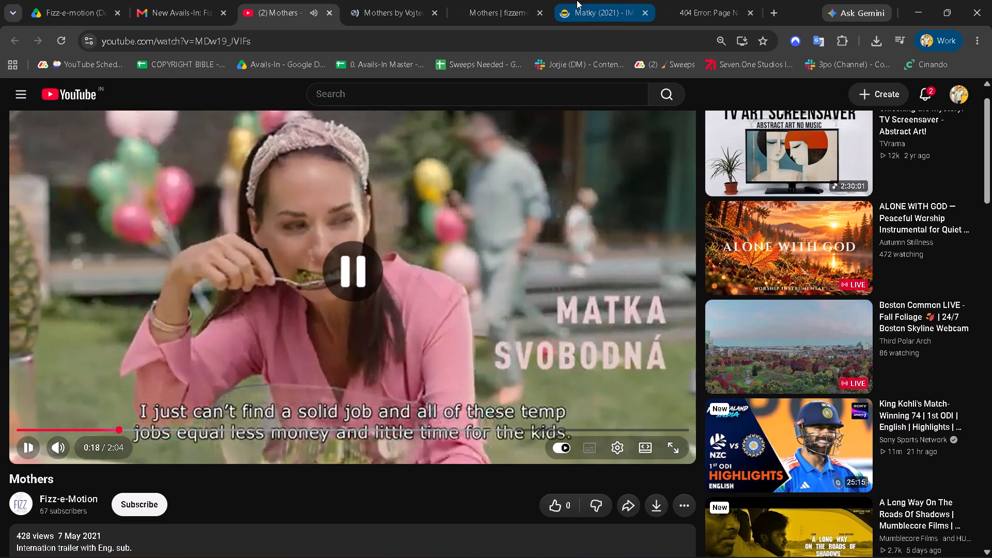
left_click(577, 0)
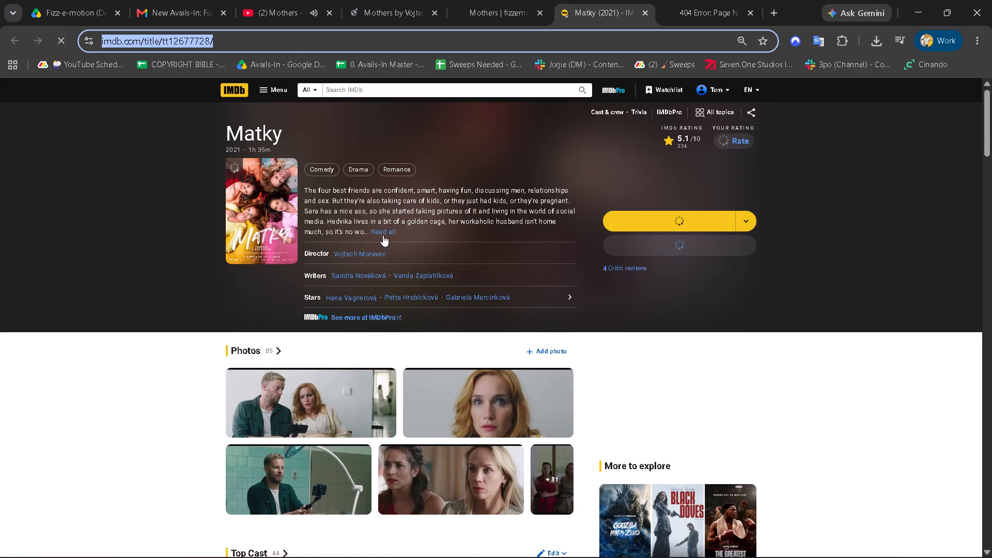
Open the full plot summary of Matky from its IMDb page in a new tab.
right_click(383, 235)
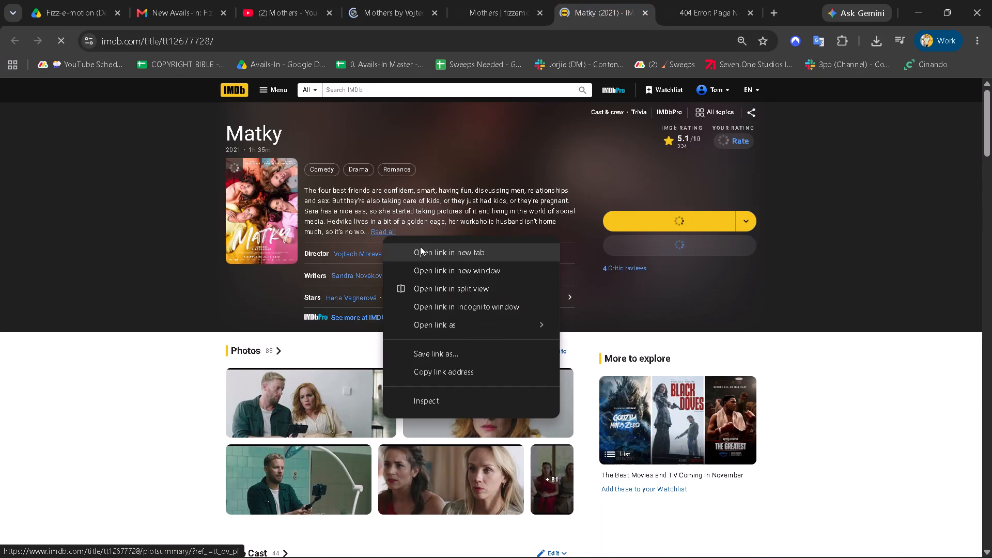
left_click(422, 250)
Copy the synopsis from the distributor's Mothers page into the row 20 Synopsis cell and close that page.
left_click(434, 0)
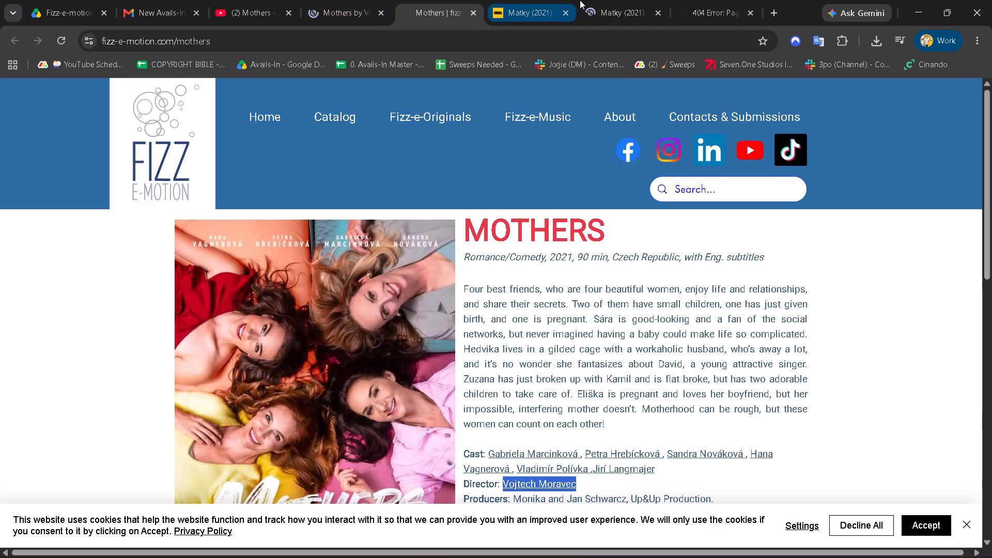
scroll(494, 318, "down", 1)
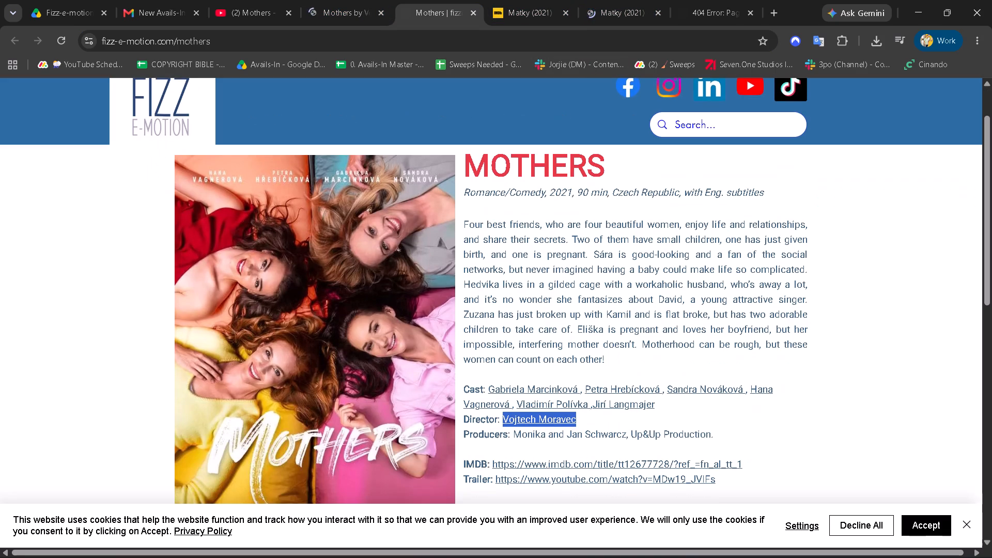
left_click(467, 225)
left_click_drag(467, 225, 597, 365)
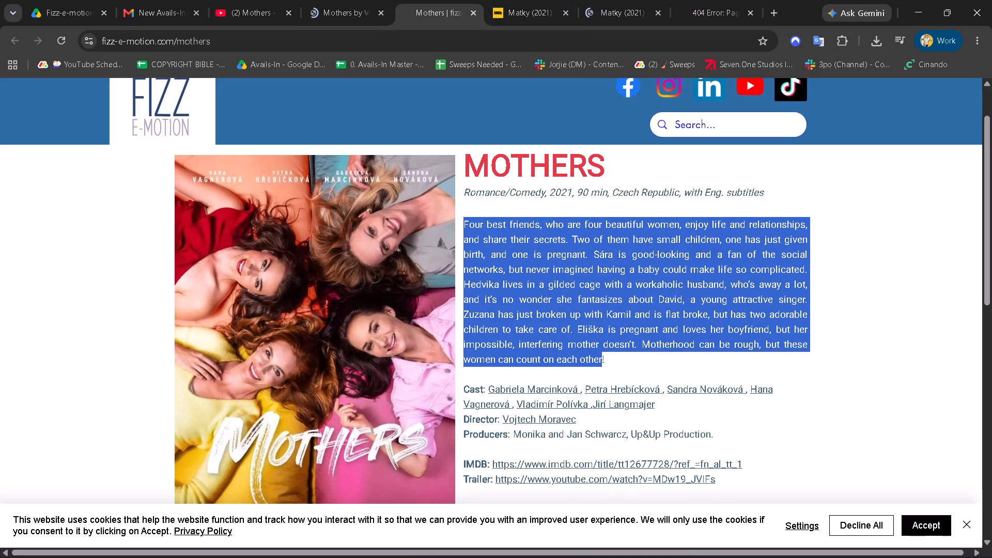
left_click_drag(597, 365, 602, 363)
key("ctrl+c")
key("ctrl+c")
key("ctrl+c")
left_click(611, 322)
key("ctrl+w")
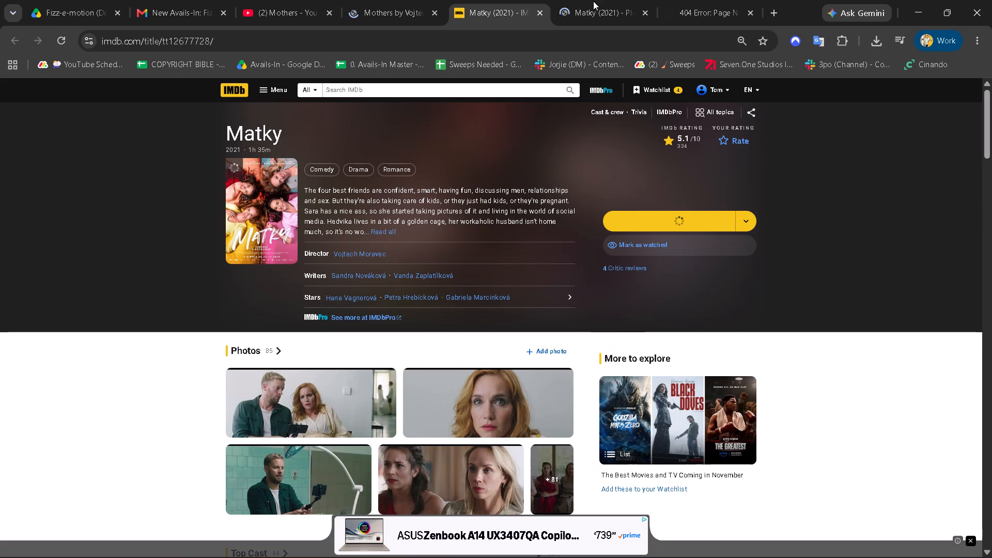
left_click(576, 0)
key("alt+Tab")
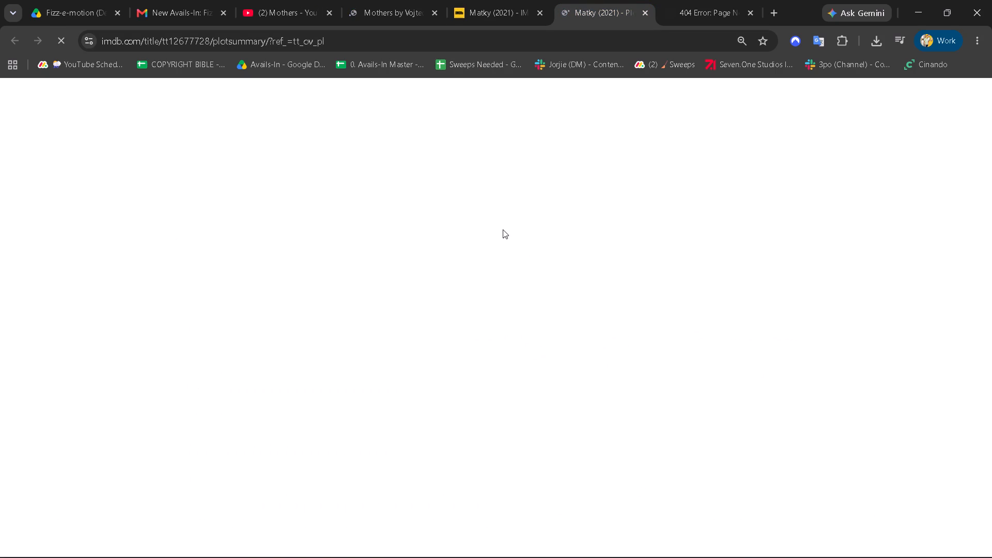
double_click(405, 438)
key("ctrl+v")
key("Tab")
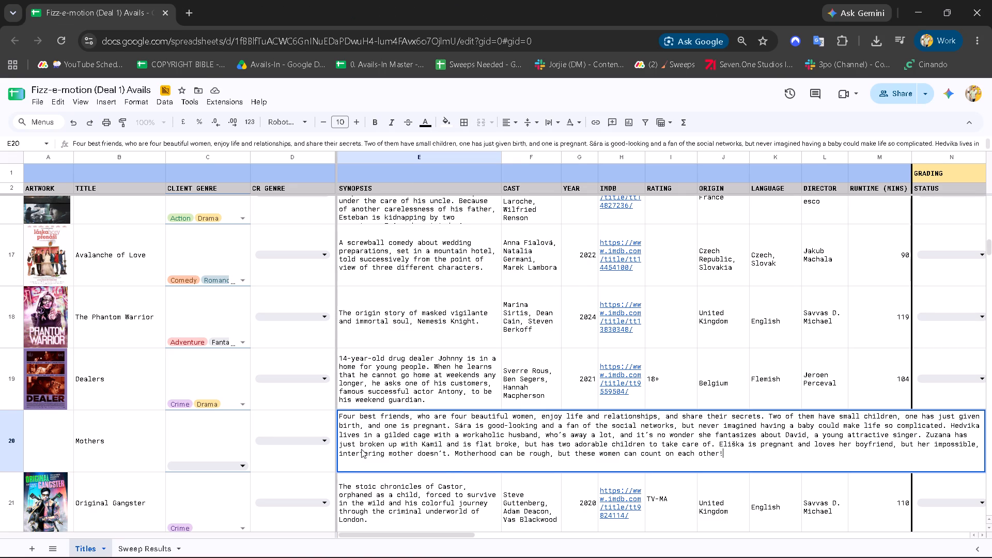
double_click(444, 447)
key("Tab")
Replace the Mothers synopsis in row 20 with the plot summary copied from IMDb.
key("alt+Tab")
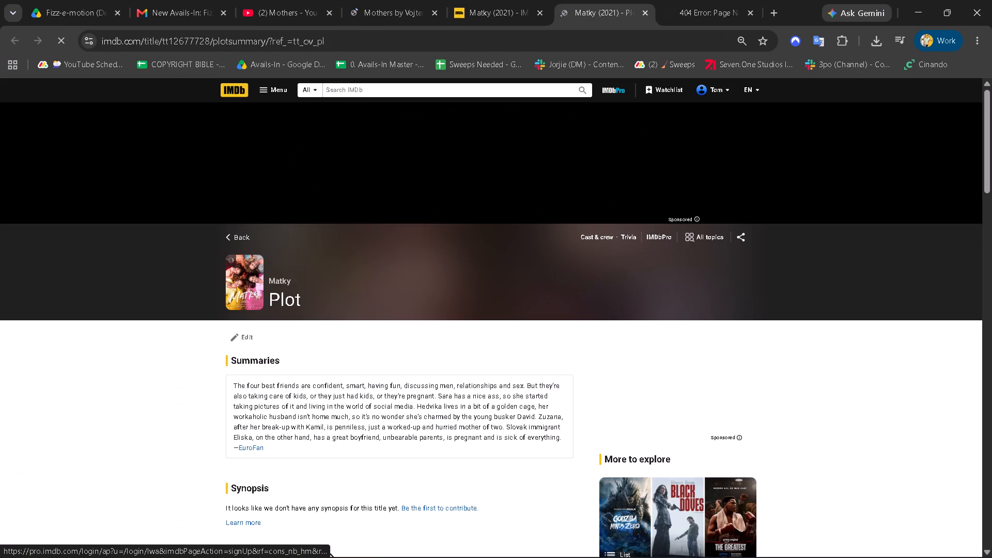
triple_click(270, 385)
key("ctrl+c")
key("ctrl+c")
key("alt+Tab")
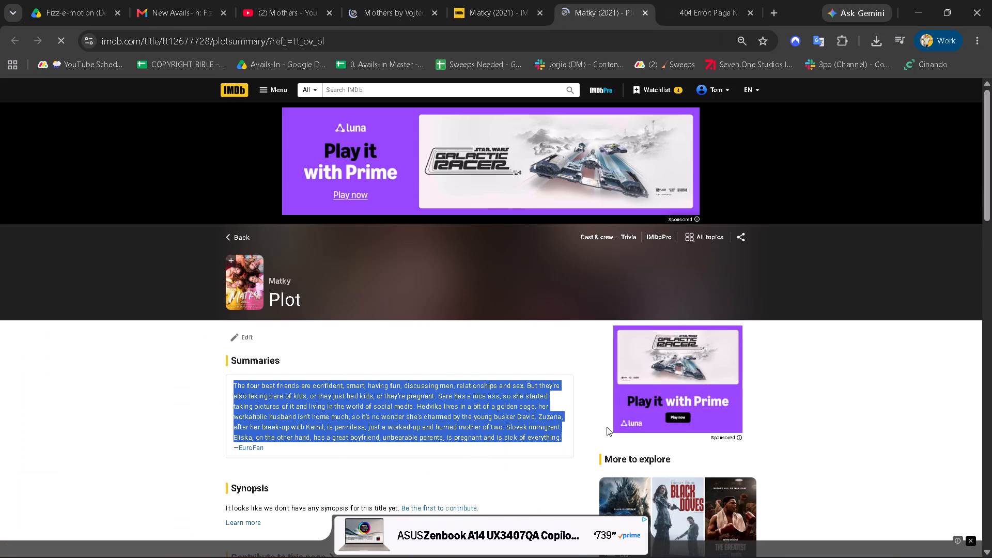
left_click(453, 449)
key("BackSpace")
double_click(452, 448)
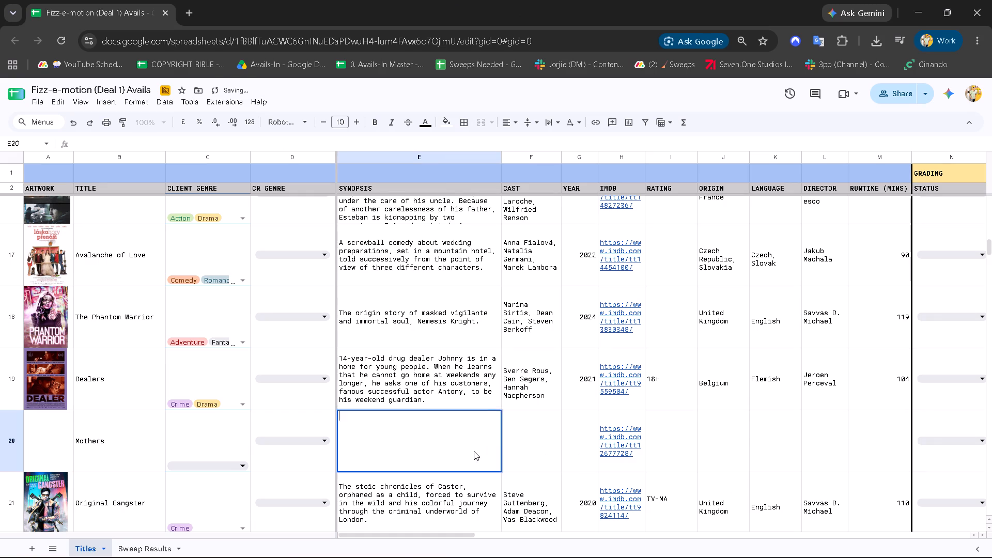
key("ctrl+v")
key("Tab")
Close the distributor site's 404 error page.
key("alt+Tab")
left_click(503, 0)
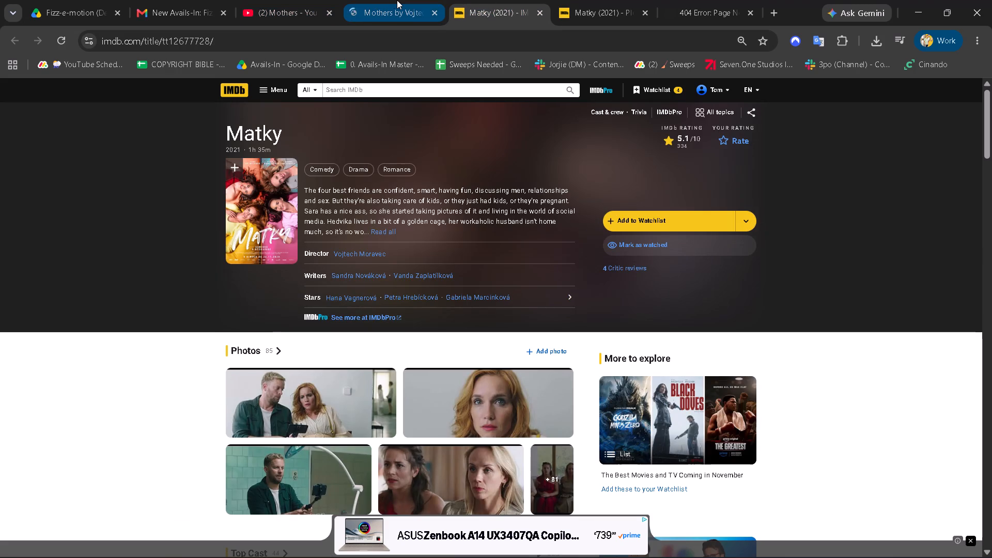
left_click(397, 0)
left_click(291, 0)
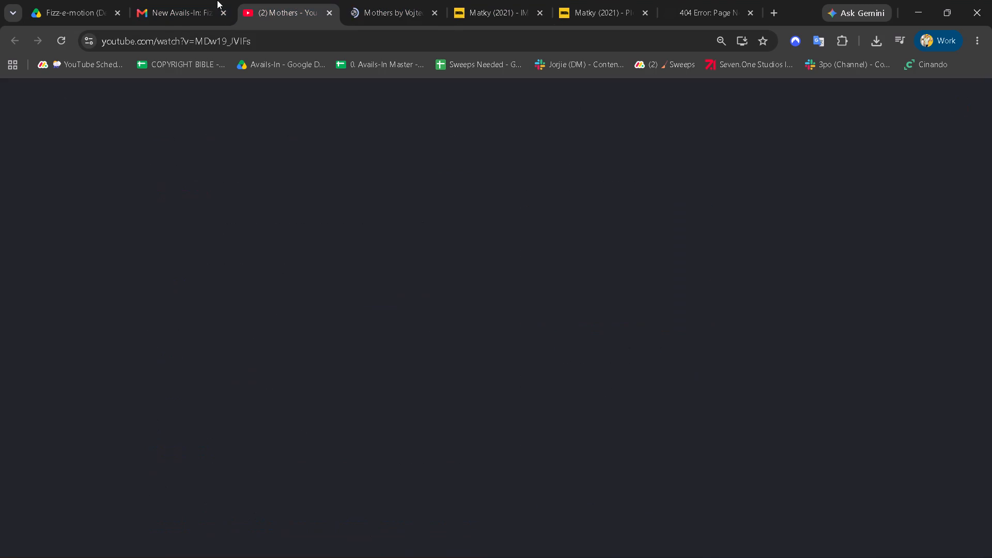
left_click(379, 0)
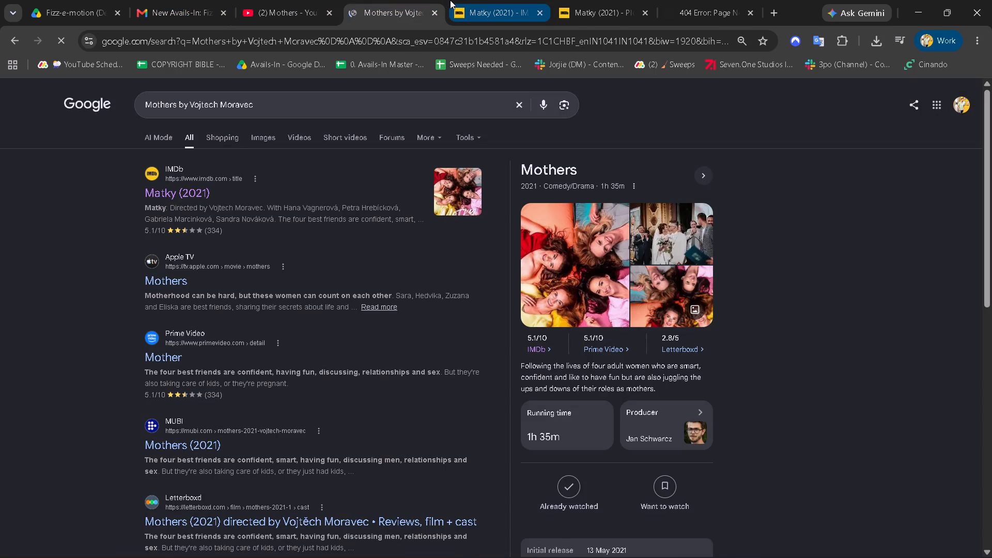
left_click(451, 0)
left_click(669, 0)
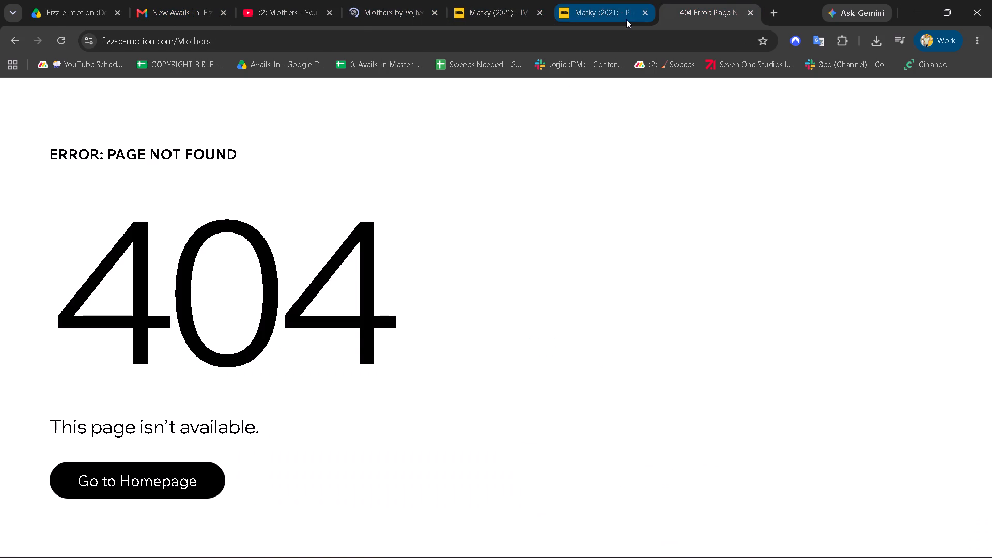
key("ctrl+w")
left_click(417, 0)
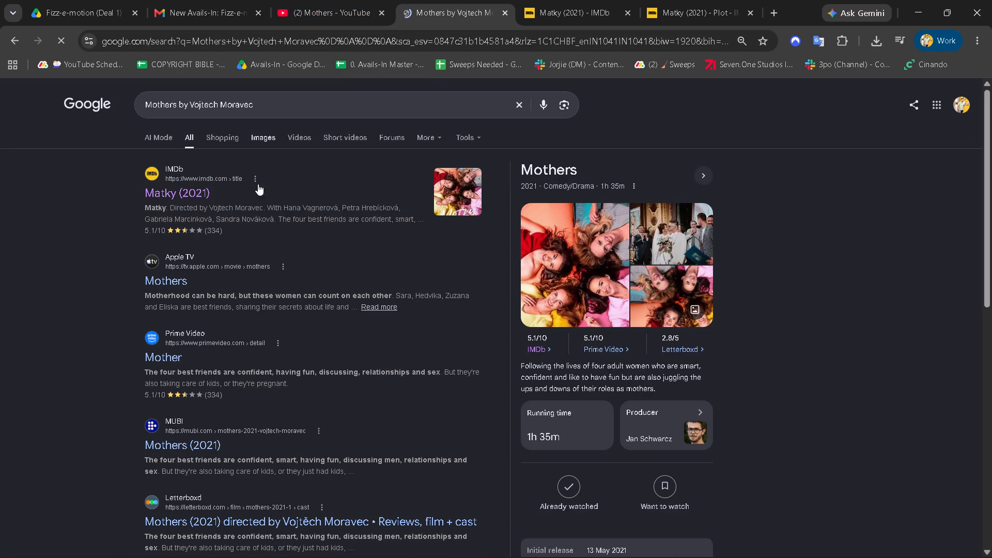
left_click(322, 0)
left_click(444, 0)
Fill the Mothers Cast cell with the IMDb stars Hana Vagnerová, Petra Hrebícková, Gabriela Marcinková, separated by commas.
left_click(572, 0)
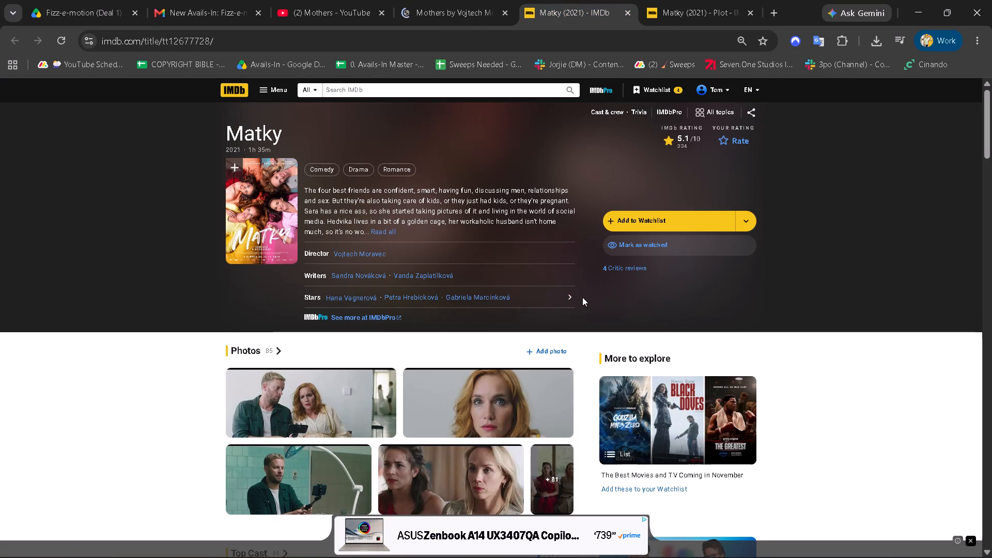
left_click_drag(583, 297, 327, 300)
key("ctrl+c")
key("ctrl+c")
key("ctrl+c")
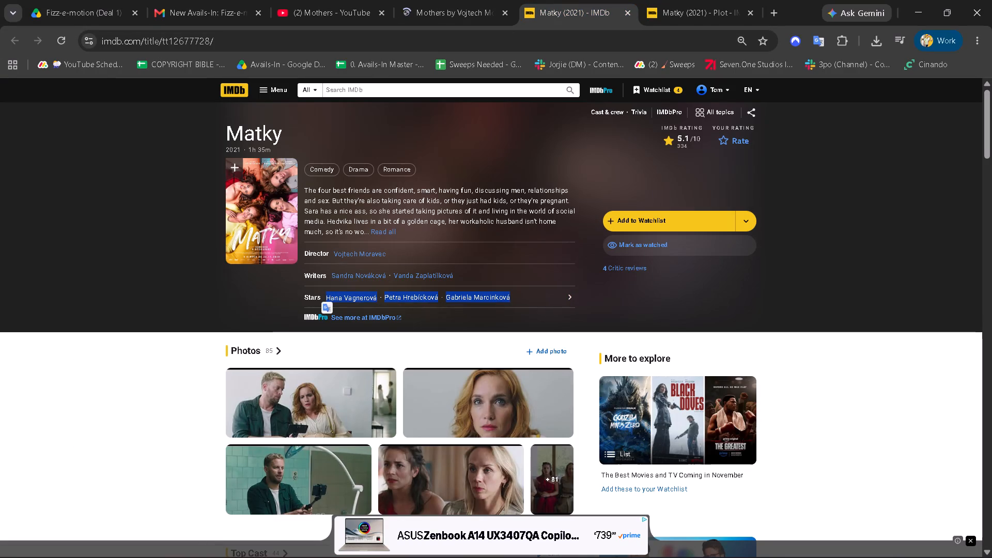
left_click(399, 199)
key("alt+Tab")
double_click(532, 429)
key("ctrl+v")
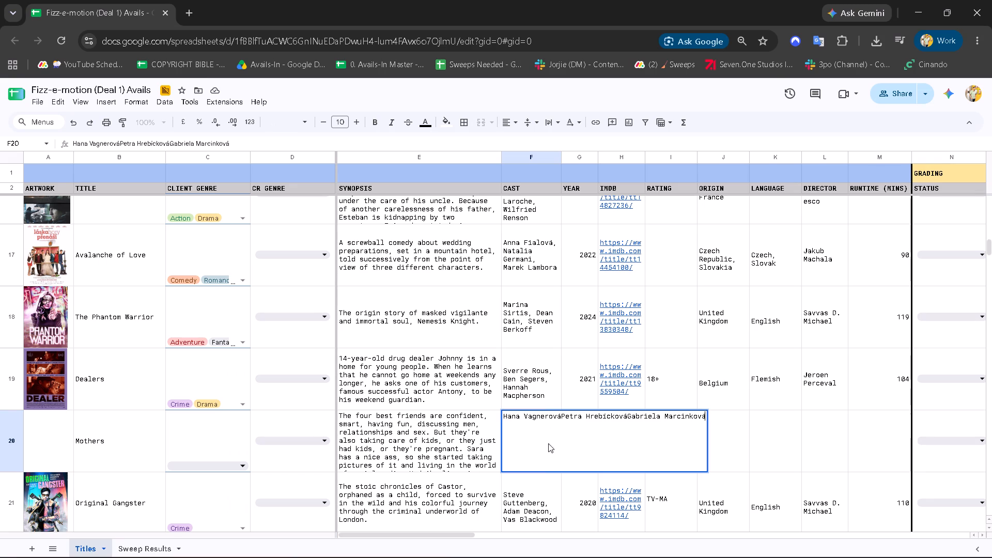
left_click(561, 417)
key("comma")
key("space")
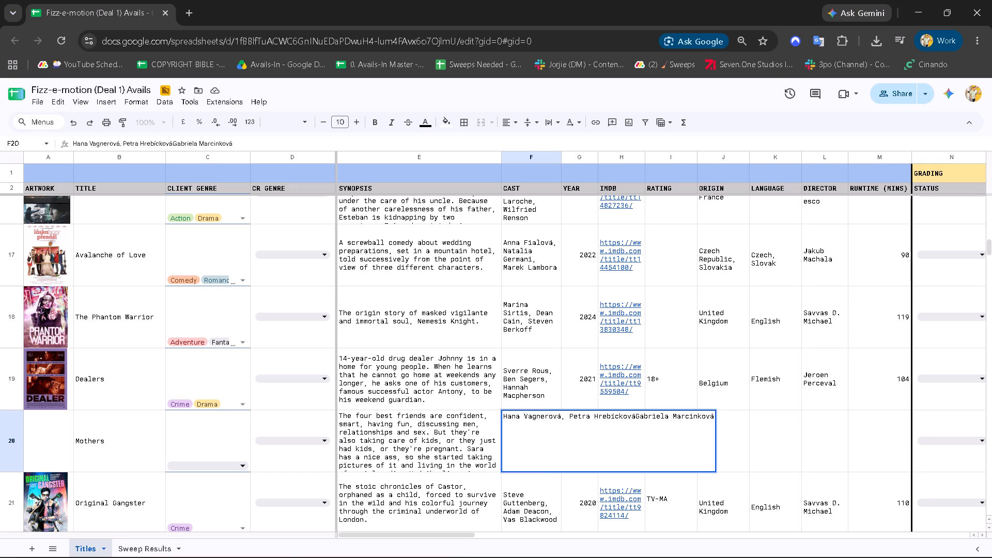
left_click(636, 414)
key("comma")
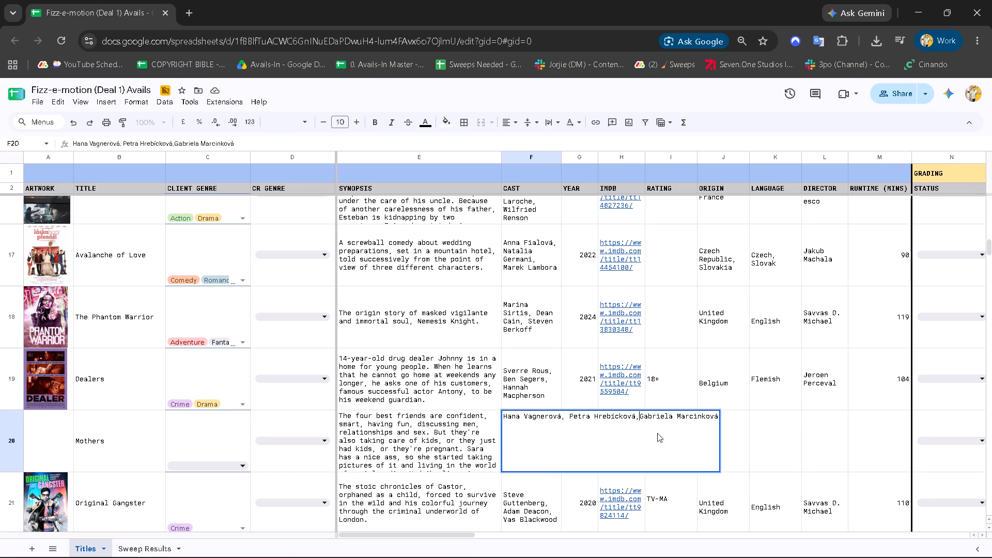
key("space")
left_click(807, 439)
Fill the Mothers Director cell with Vojtech Moravec, copied from the IMDb page.
left_click(846, 433)
key("alt+Tab")
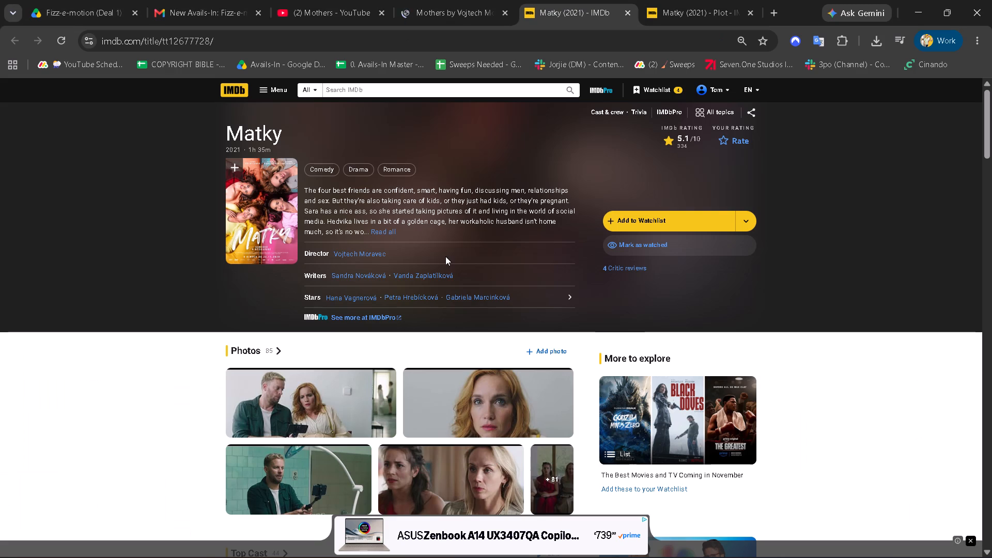
left_click(445, 256)
left_click_drag(445, 256, 341, 256)
key("ctrl+c")
key("ctrl+c")
left_click(489, 219)
key("alt+Tab")
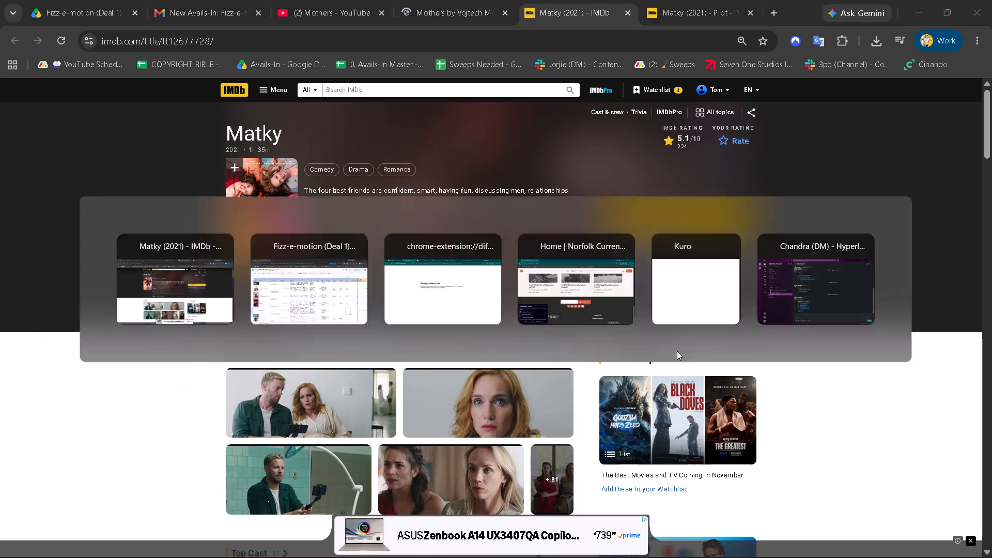
double_click(808, 436)
key("ctrl+v")
left_click(735, 437, "ctrl")
Check the Matky details on IMDb and enter 95 in the Mothers Runtime (mins) cell.
key("alt+Tab")
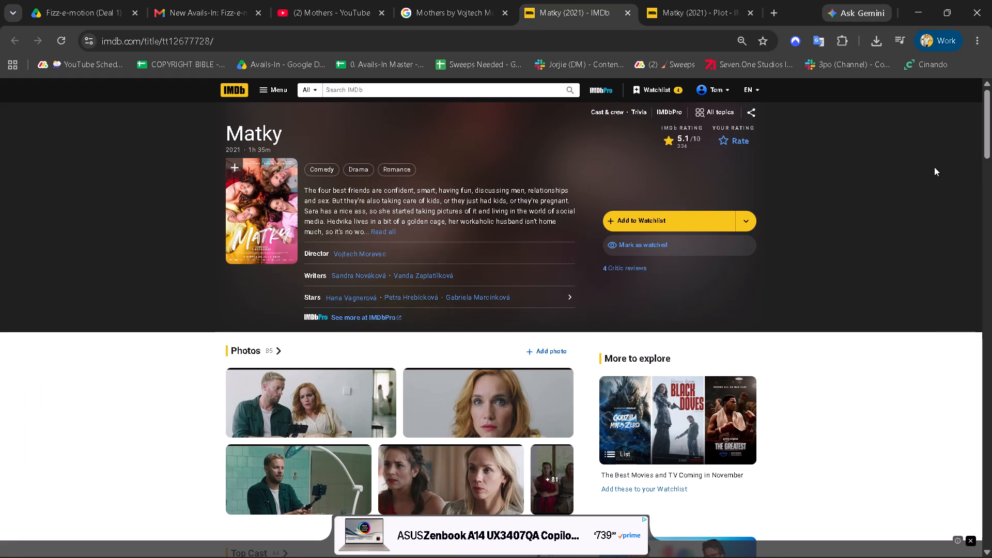
left_click_drag(991, 119, 991, 424)
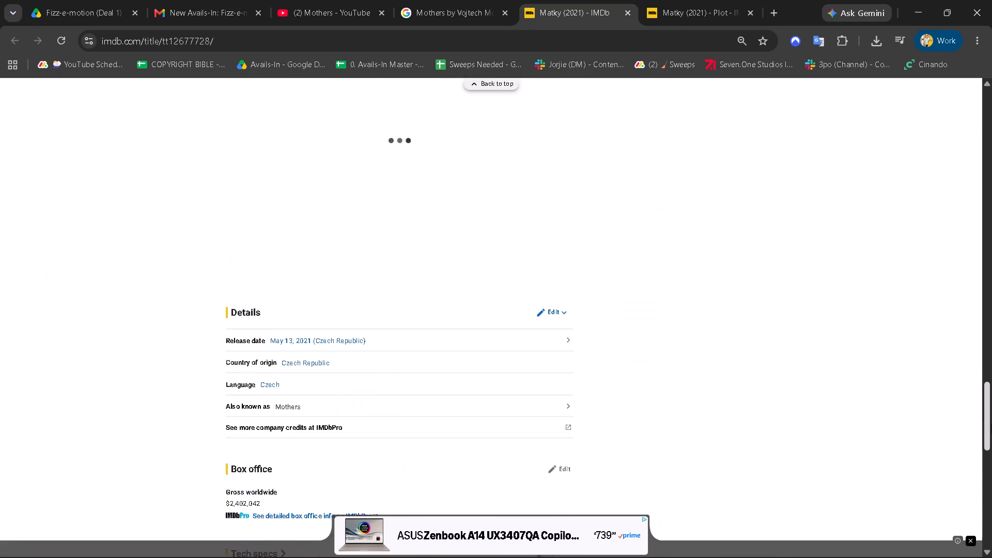
left_click_drag(991, 424, 987, 5)
key("alt+Tab")
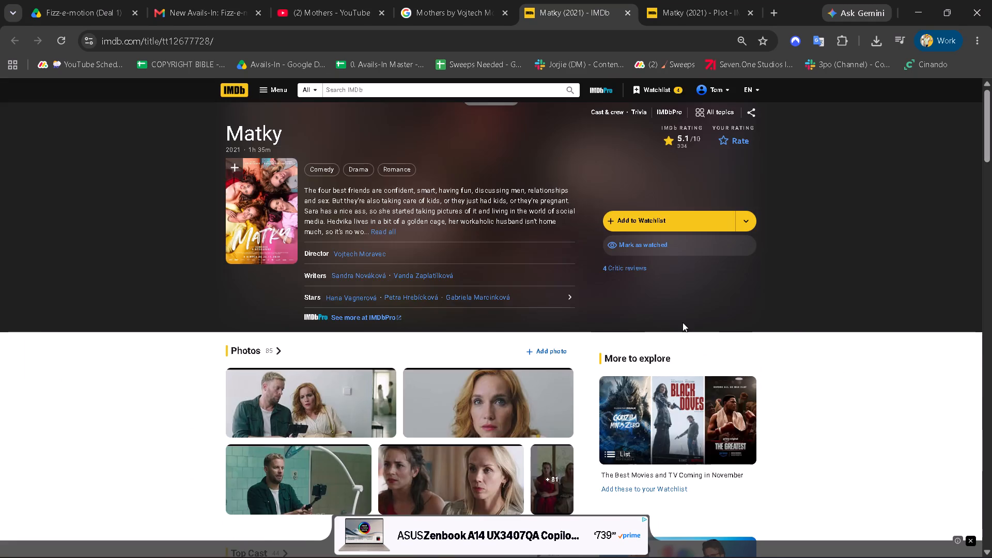
left_click(877, 437)
type("95")
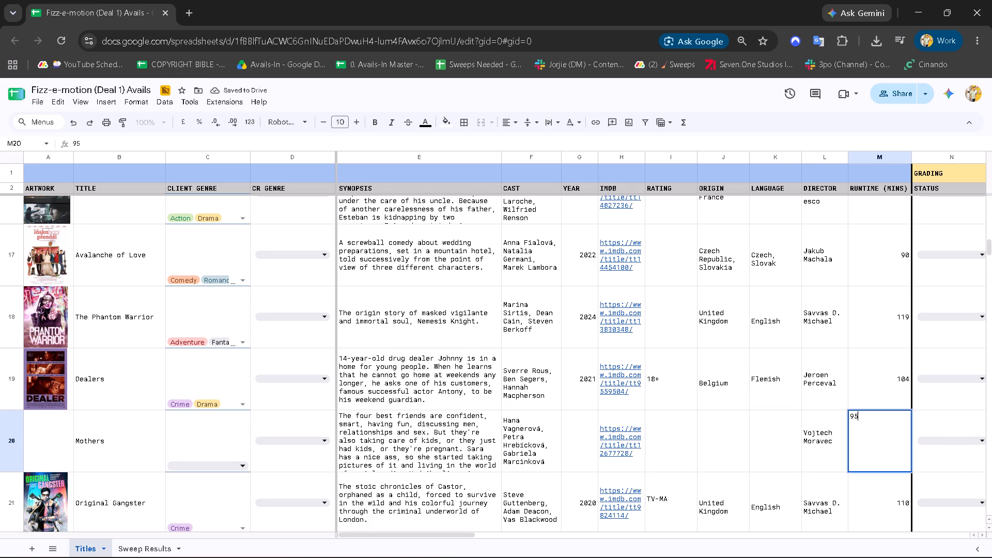
key("Return")
Fill the Mothers Origin and Language cells with Czech Republic and Czech, copied together from row 12 of the sheet.
scroll(716, 428, "down", 1)
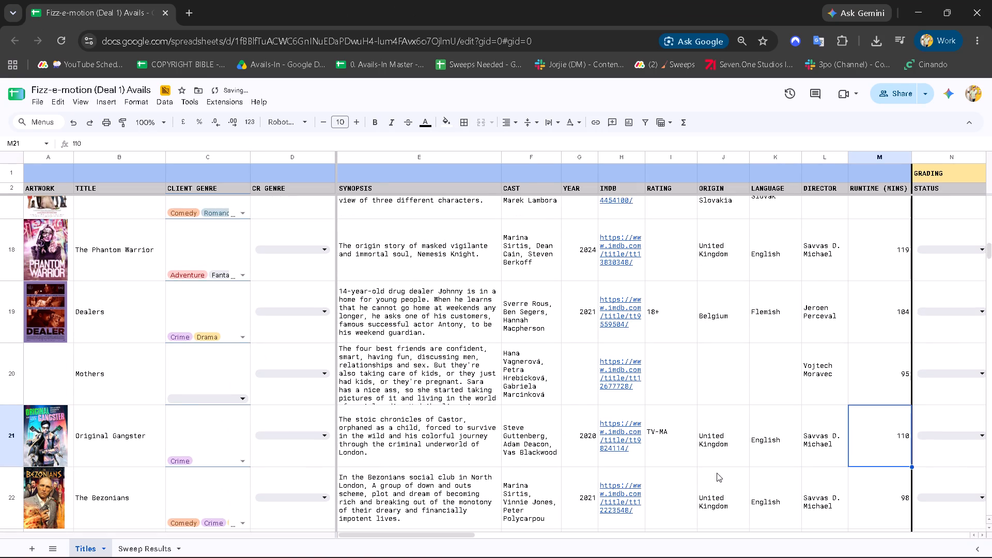
scroll(717, 473, "down", 2)
scroll(733, 366, "down", 1)
scroll(733, 366, "up", 10)
left_click_drag(716, 346, 764, 344)
key("ctrl+c")
key("ctrl+c")
scroll(751, 440, "down", 2)
scroll(754, 438, "up", 1)
scroll(757, 436, "down", 4)
scroll(717, 465, "down", 2)
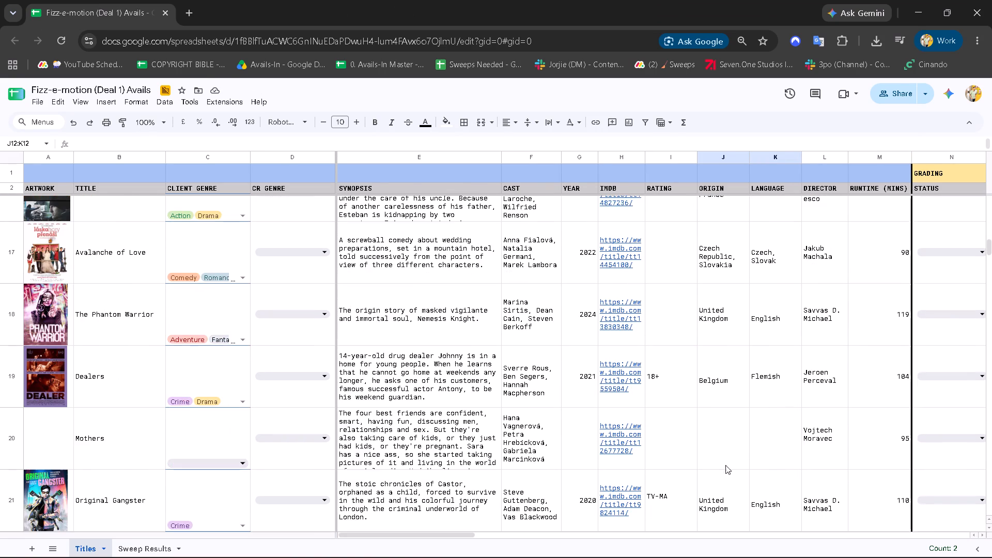
left_click(723, 374)
key("ctrl+v")
Fill the Mothers Year cell with 2021, copied from the Dealers row above.
left_click(666, 375)
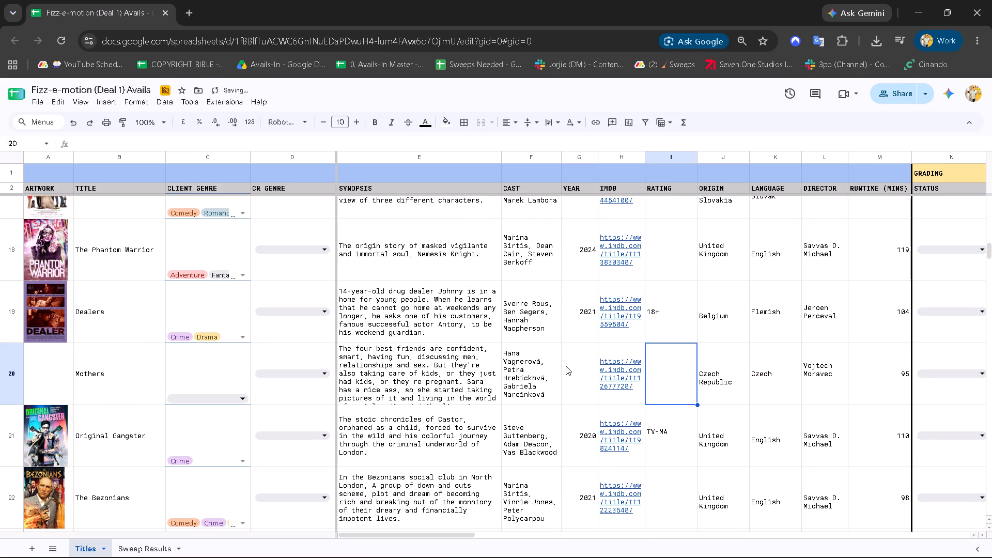
left_click(584, 366)
left_click(579, 331)
key("ctrl+c")
key("ctrl+c")
left_click(578, 394)
key("ctrl+v")
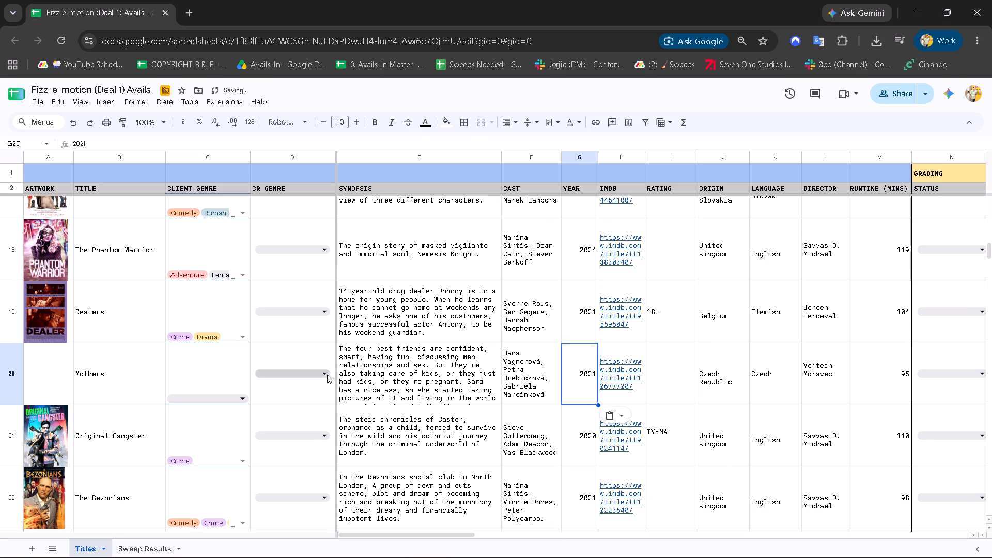
Set the Mothers Client Genre to Comedy, Drama and Romance, following the genres listed on IMDb.
left_click(7, 371)
left_click(37, 371)
key("alt+Tab")
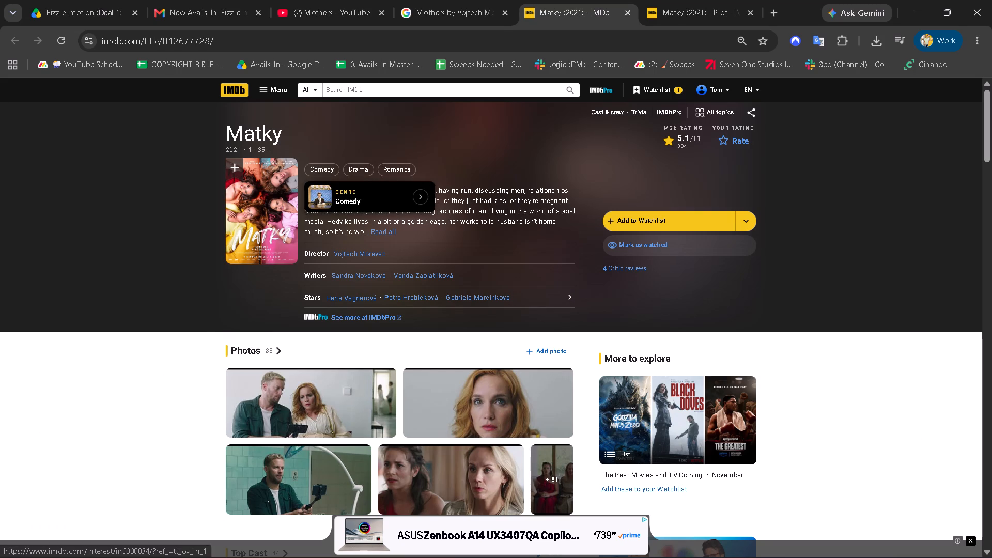
key("alt+Tab")
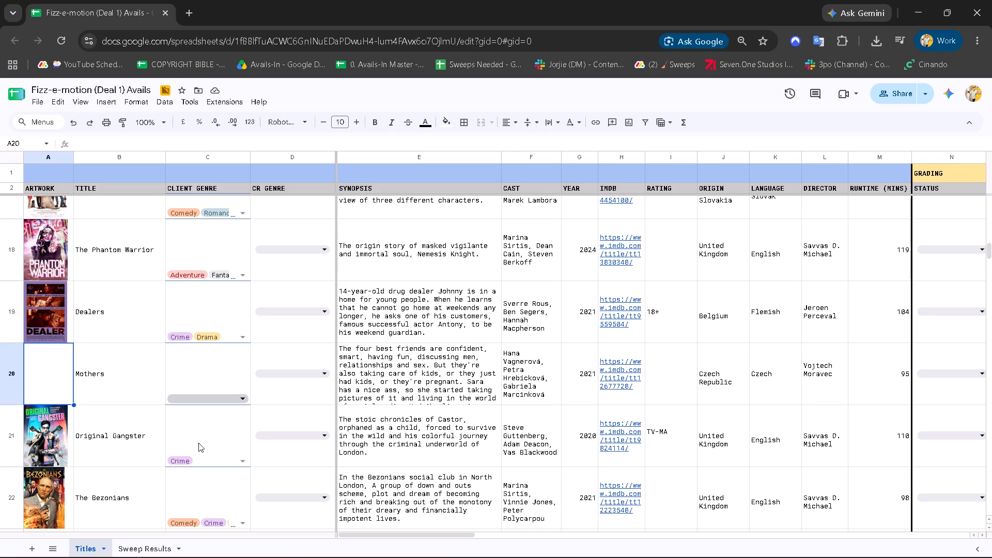
left_click(222, 374)
key("c")
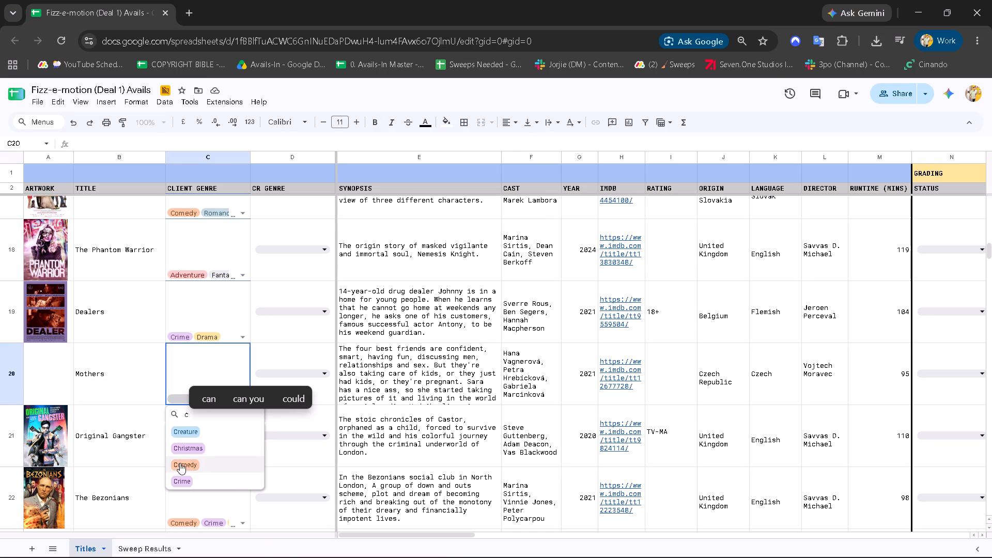
left_click(181, 463)
key("d")
key("r")
left_click(183, 428)
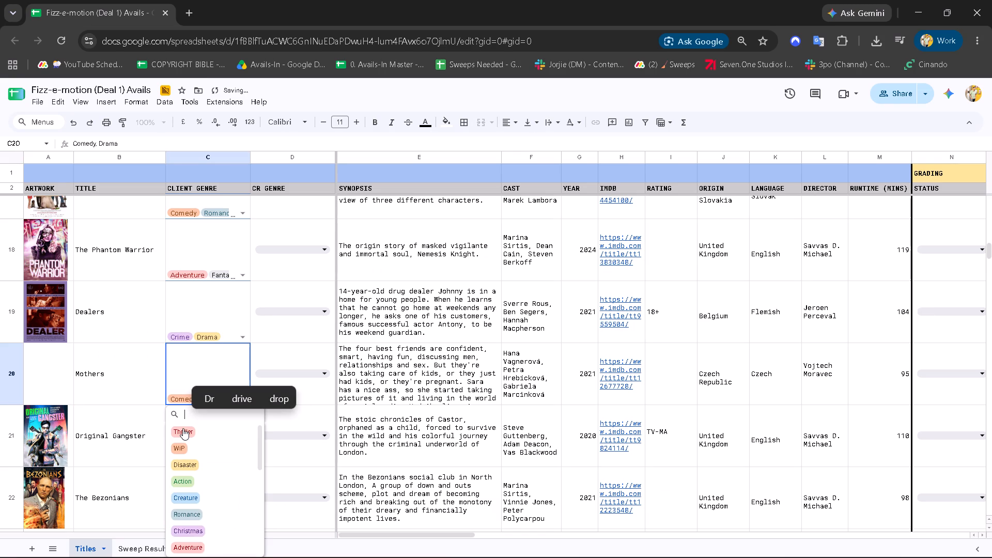
key("r")
left_click(184, 432)
left_click(507, 361)
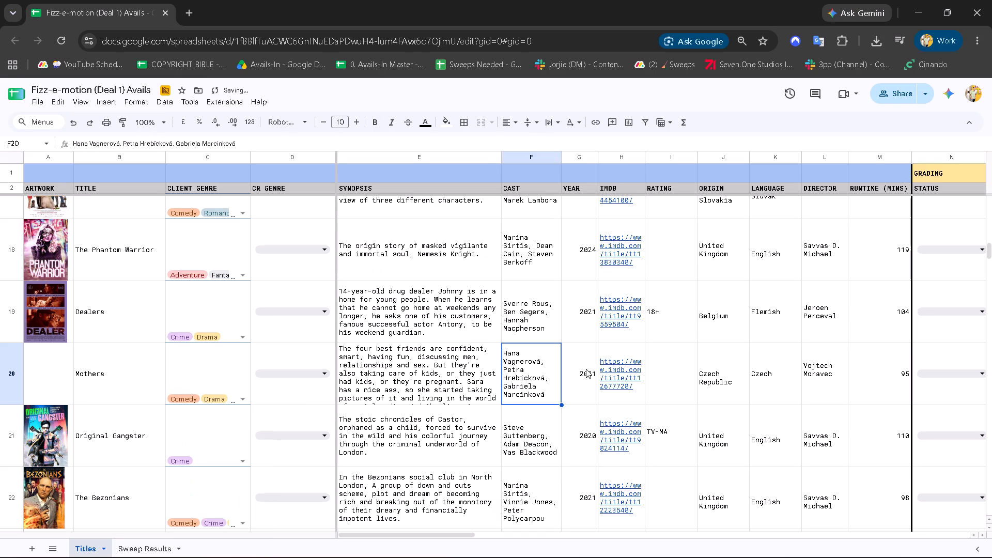
Find the portrait Mother poster from Amazon in the image results for Mothers by Vojtech Moravec and save the image.
left_click(57, 373)
key("alt+Tab")
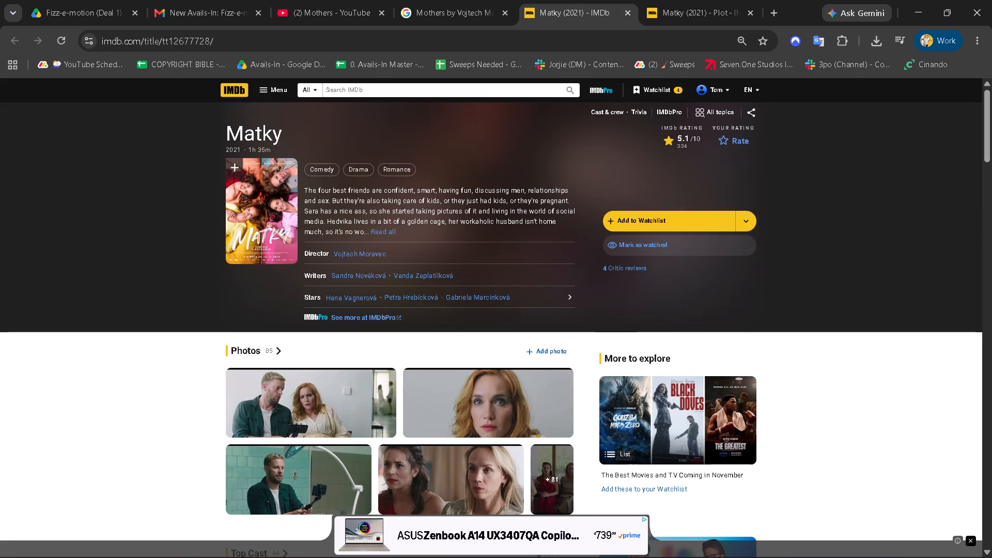
double_click(249, 132)
key("ctrl+c")
key("ctrl+c")
left_click(441, 0)
left_click(254, 138)
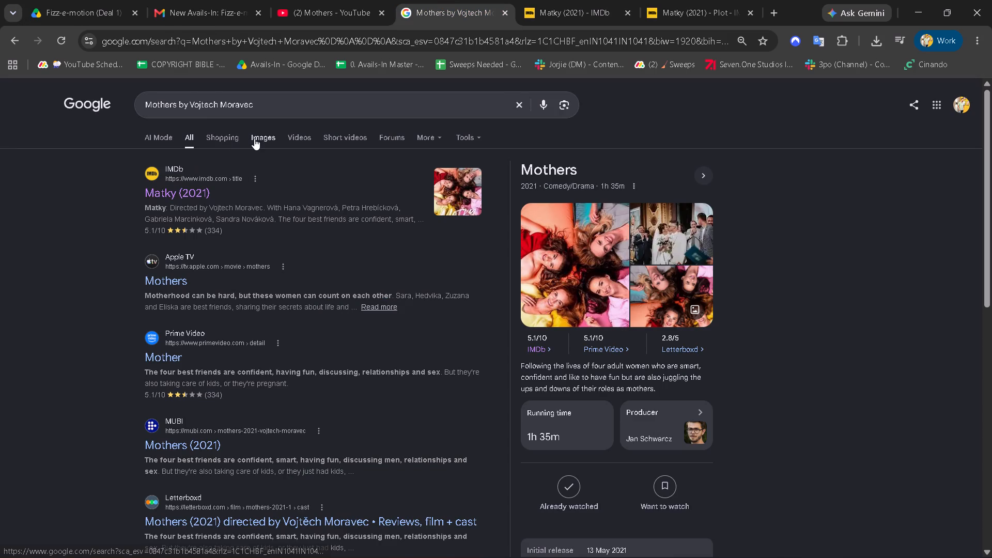
left_click(569, 0)
left_click(426, 0)
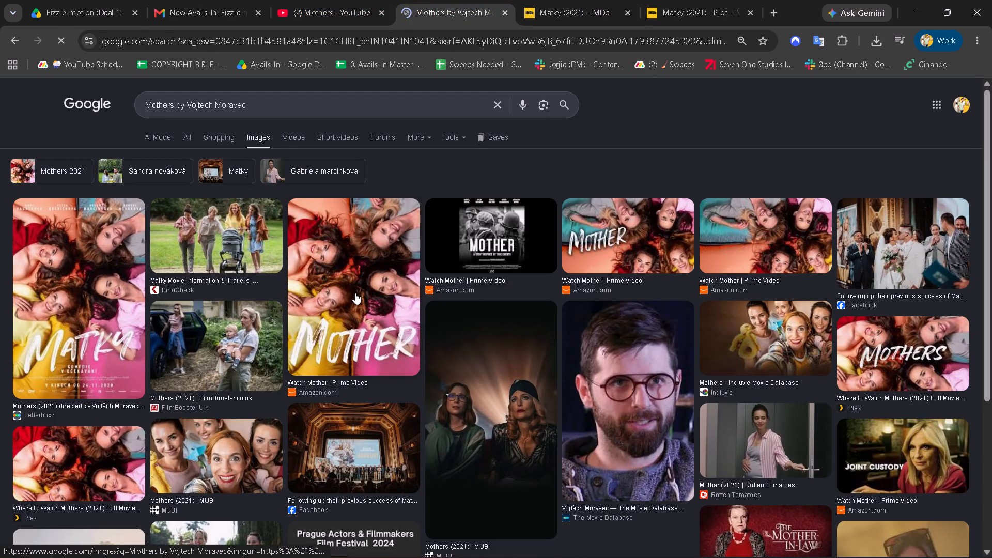
right_click(379, 274)
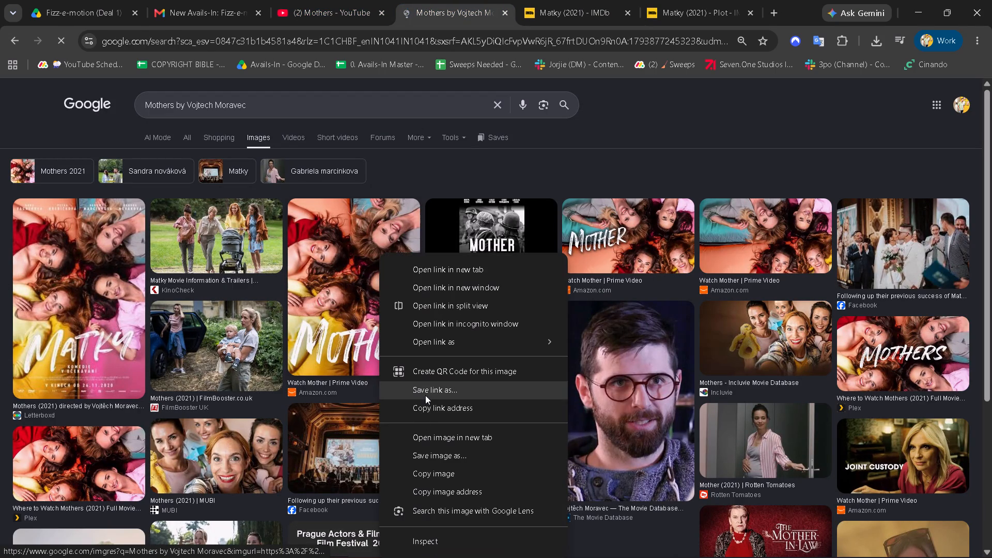
left_click(429, 454)
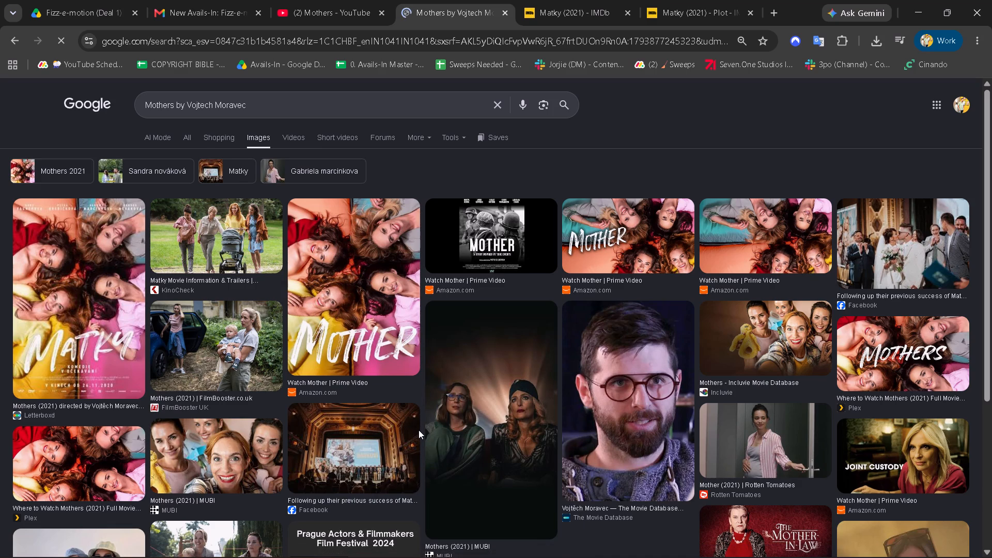
key("Return")
key("alt+Tab")
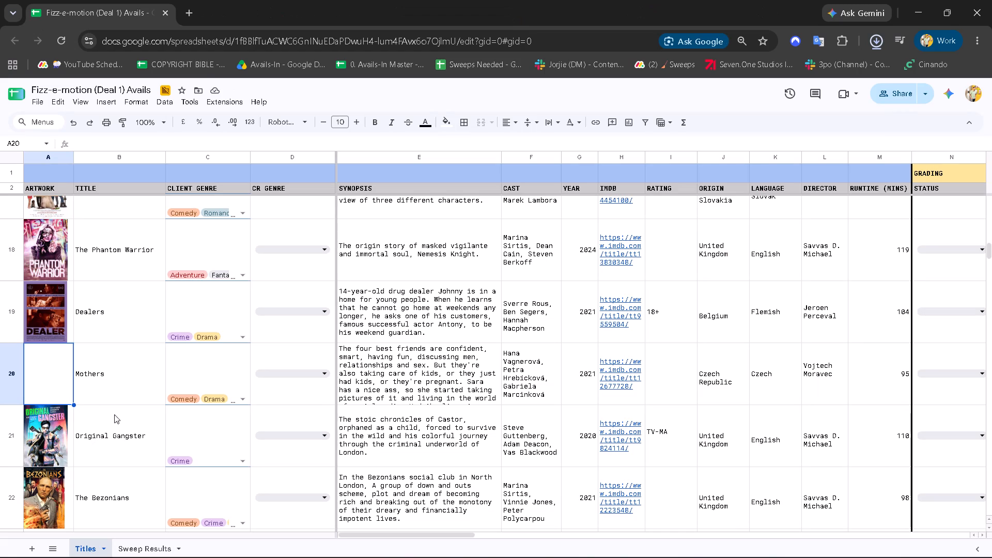
left_click(42, 374)
left_click(112, 102)
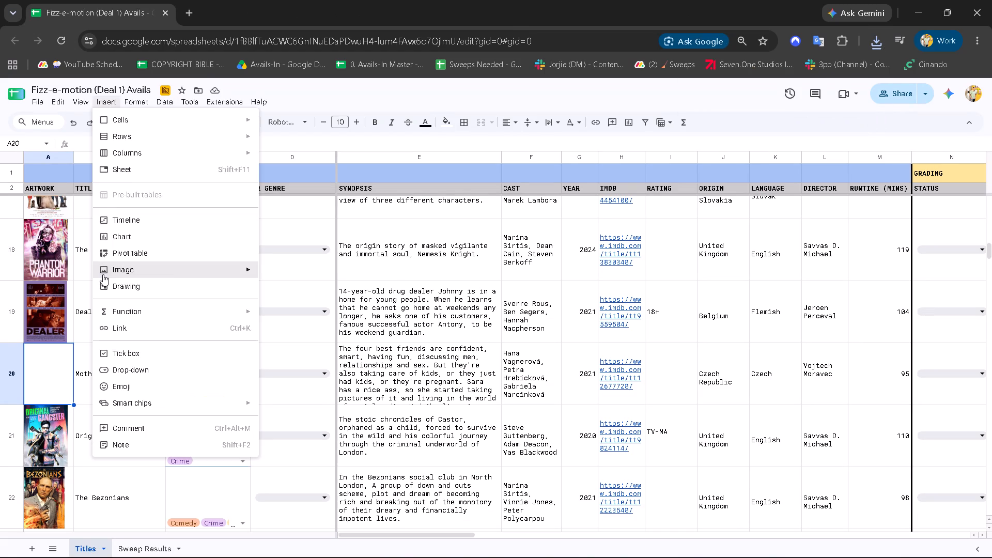
left_click(103, 275)
left_click(297, 273)
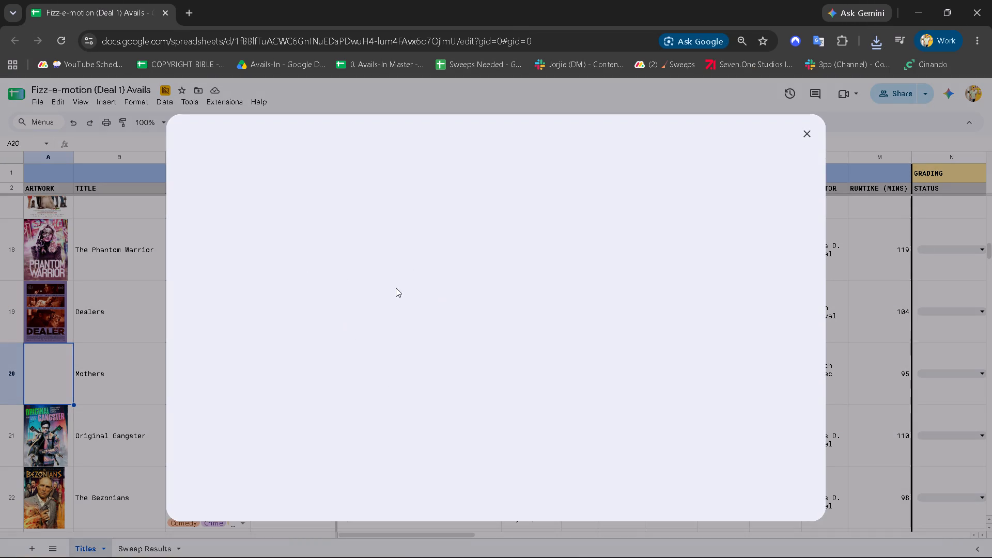
left_click(241, 256)
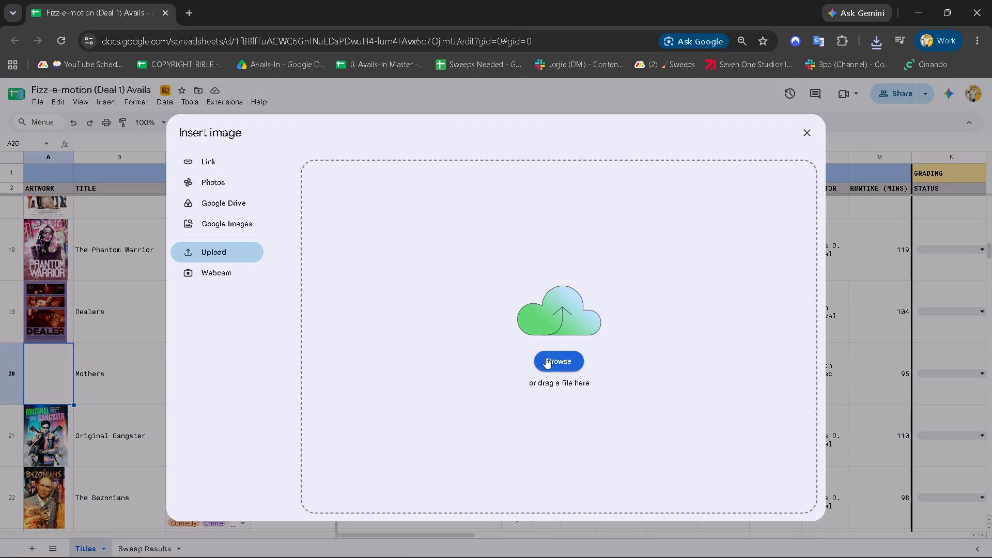
left_click(548, 368)
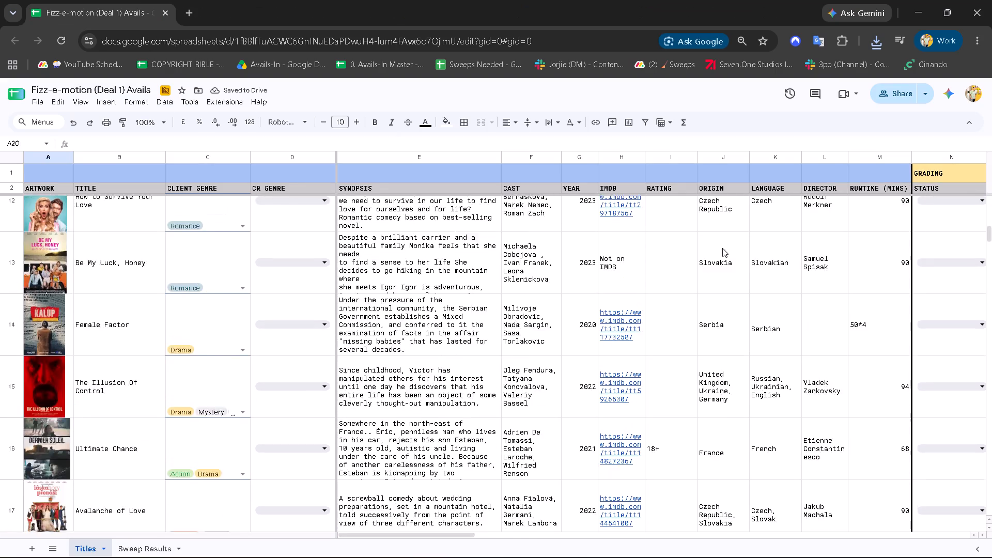
scroll(722, 248, "up", 12)
left_click(722, 221)
key("Tab")
key("Tab")
key("Tab")
key("Tab")
key("Tab")
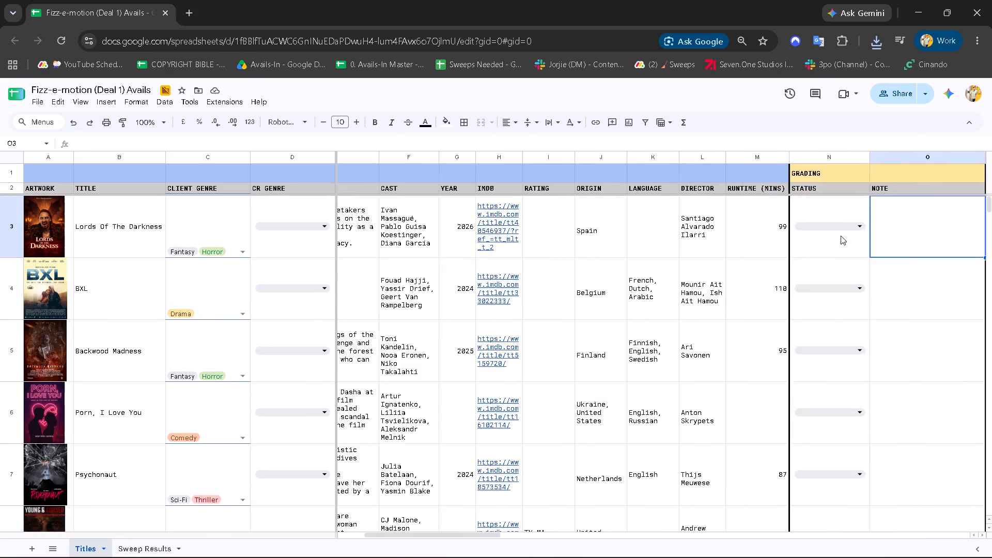
key("Tab")
key("Tab")
double_click(828, 228)
key("ctrl+v")
left_click(829, 266)
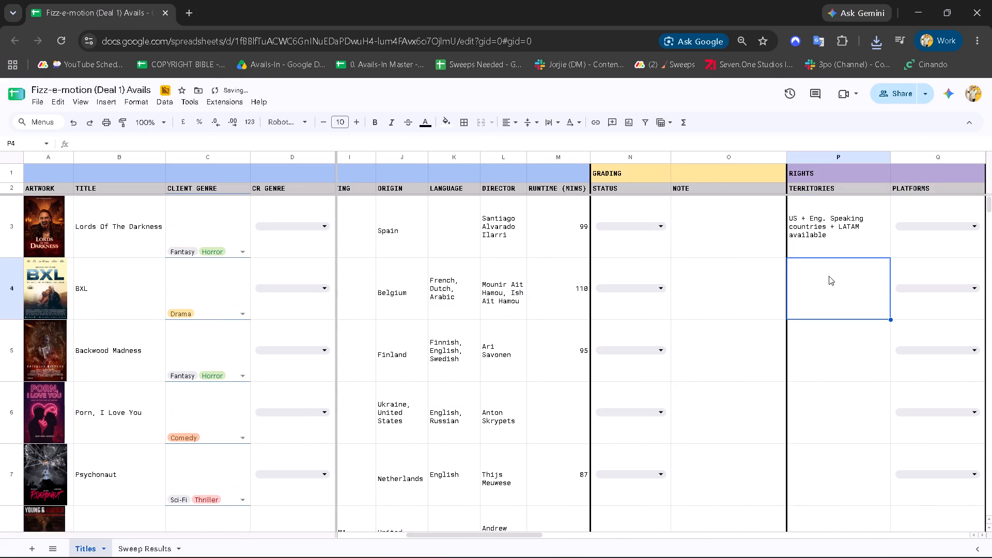
key("alt+Tab")
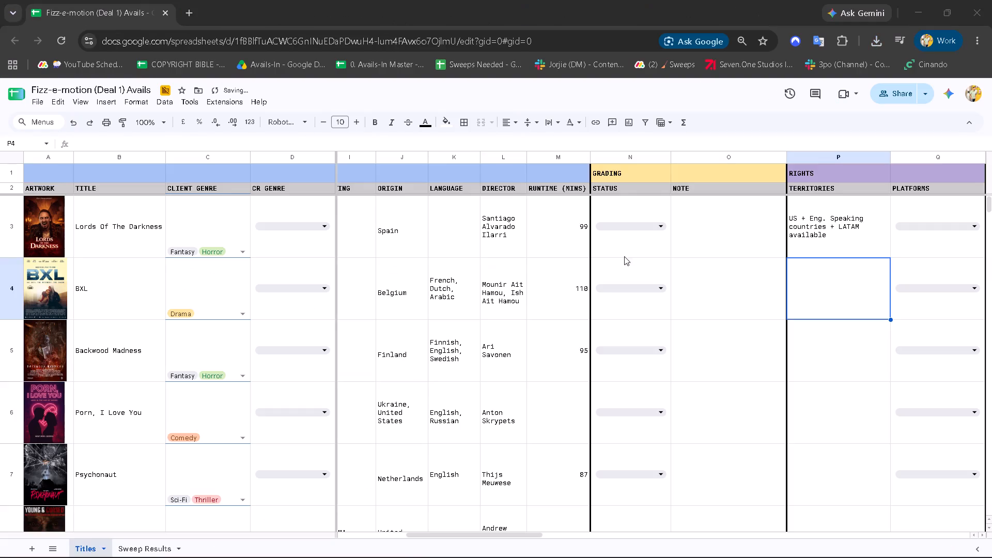
left_click(822, 218)
key("ctrl+c")
key("ctrl+c")
double_click(833, 348, "ctrl")
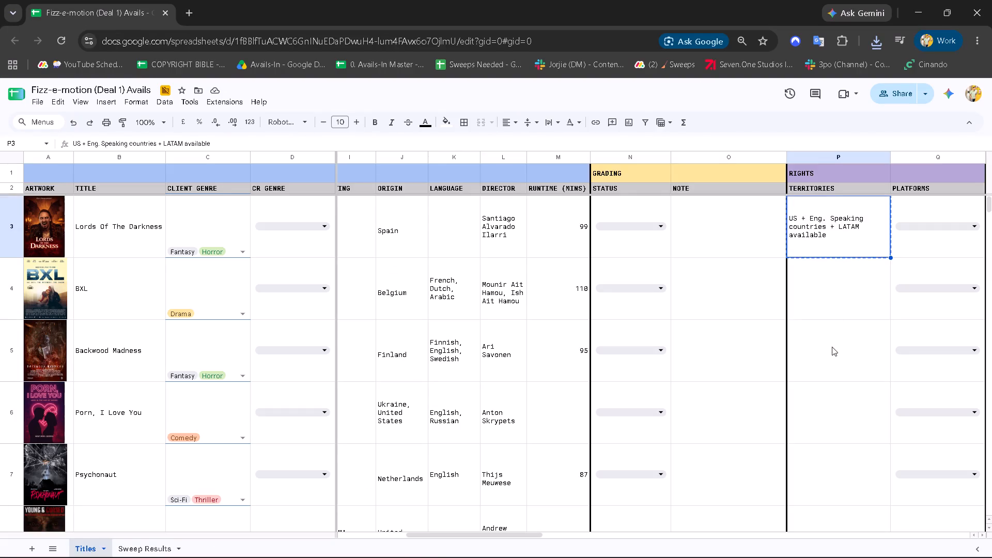
left_click(829, 283, "ctrl")
key("ctrl+v")
left_click(826, 337)
key("ctrl+v")
left_click(808, 389)
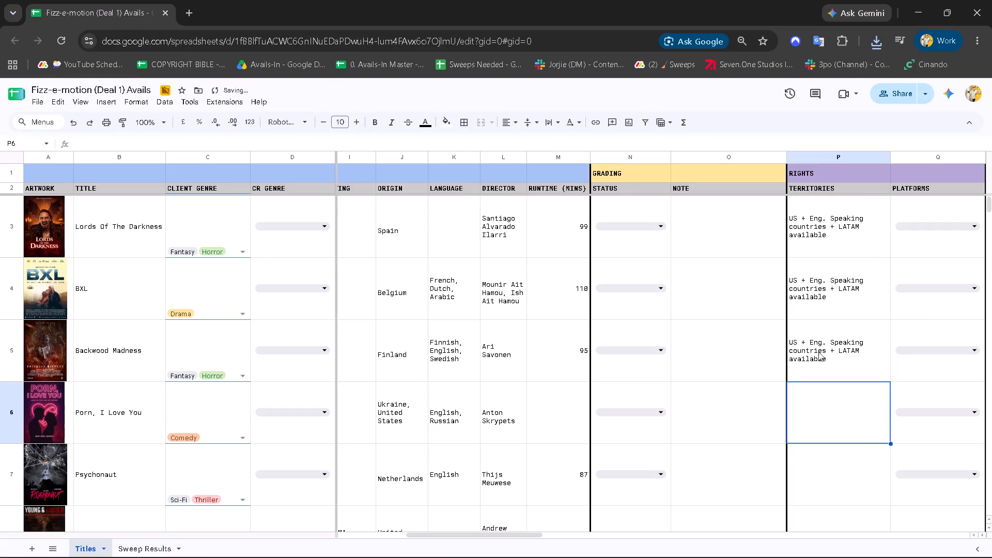
key("alt+Tab")
scroll(417, 437, "down", 1)
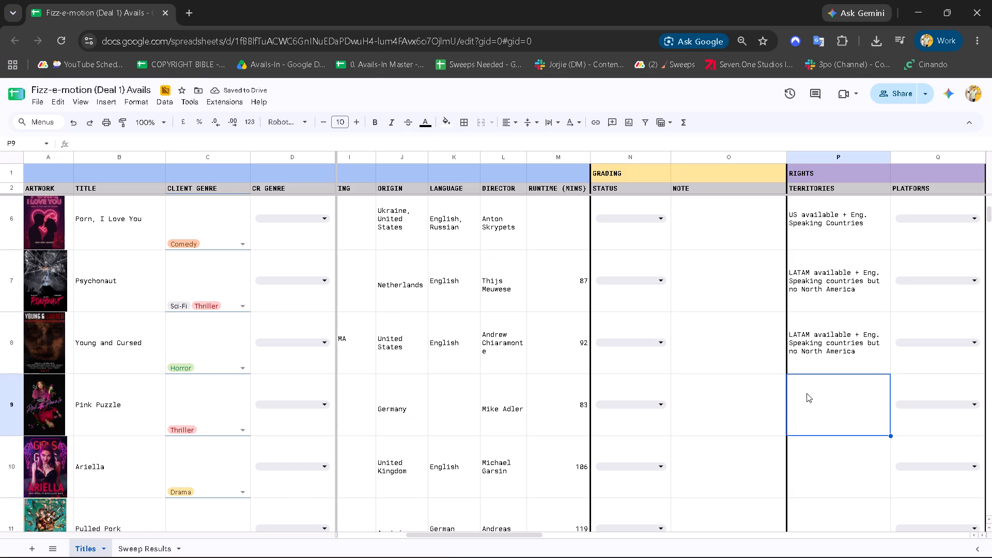
left_click(807, 393)
left_click(811, 396)
key("ctrl+v")
key("ctrl+z")
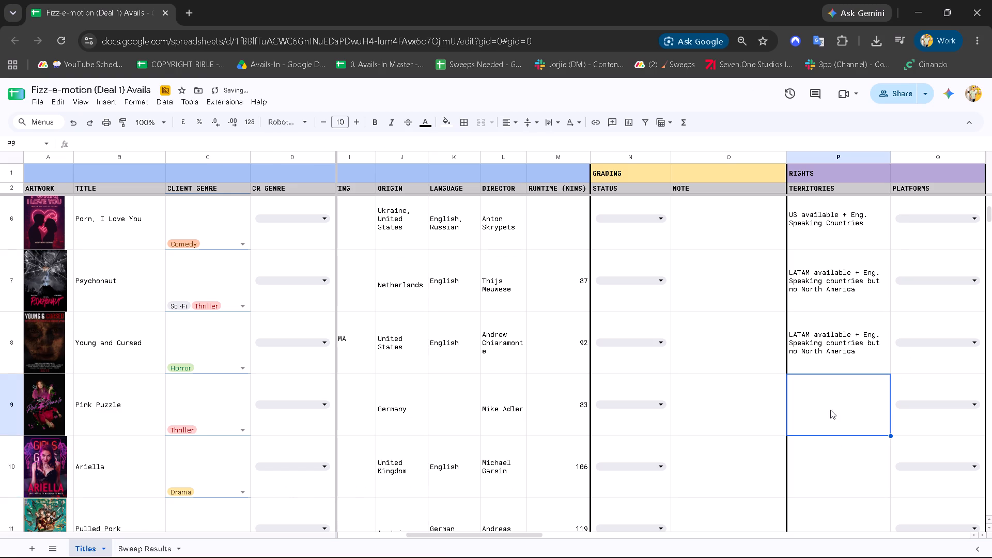
double_click(830, 410)
key("ctrl+v")
left_click(833, 464)
scroll(855, 426, "down", 3)
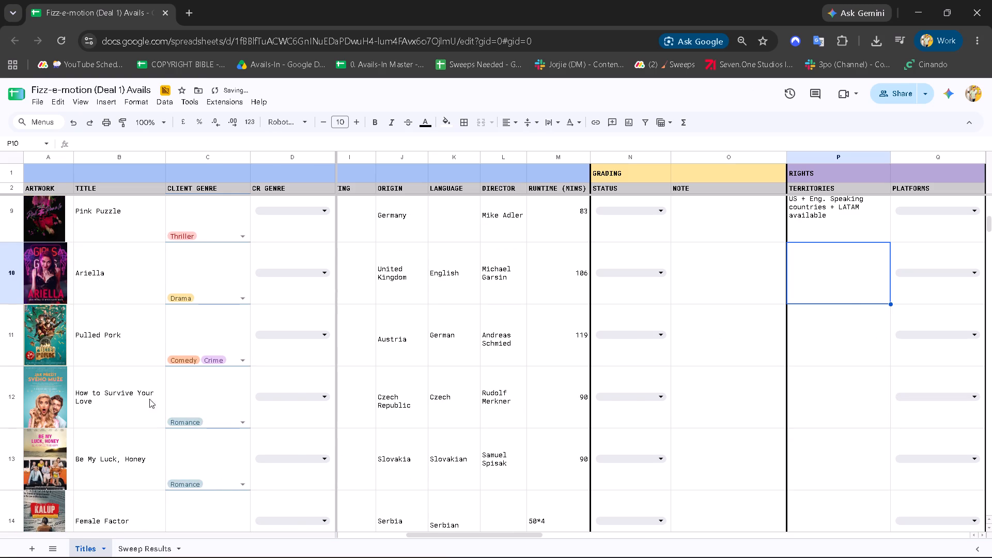
key("alt+Tab")
scroll(552, 430, "down", 1)
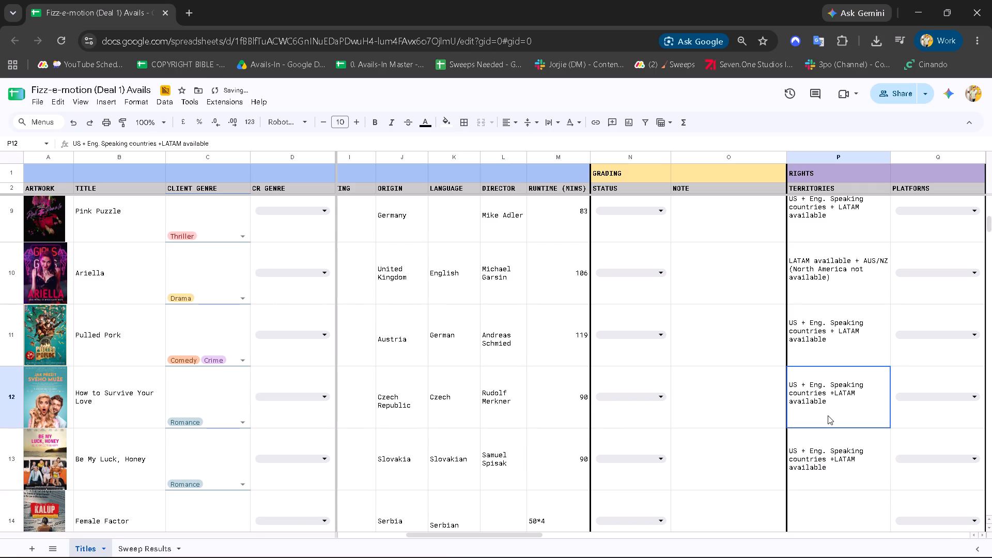
scroll(828, 415, "down", 1)
scroll(822, 457, "down", 1)
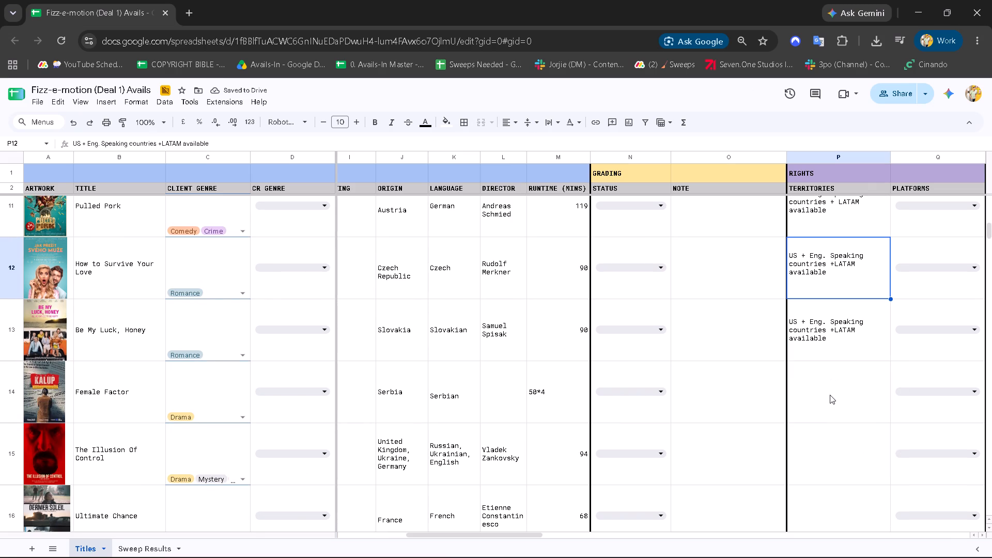
left_click(830, 395)
key("alt+Tab")
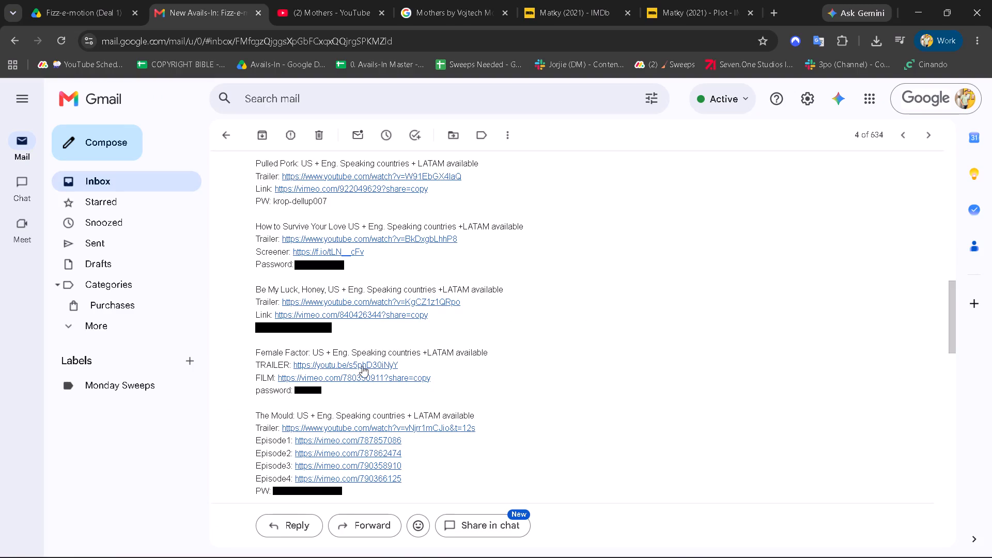
scroll(401, 346, "down", 1)
key("alt+Tab")
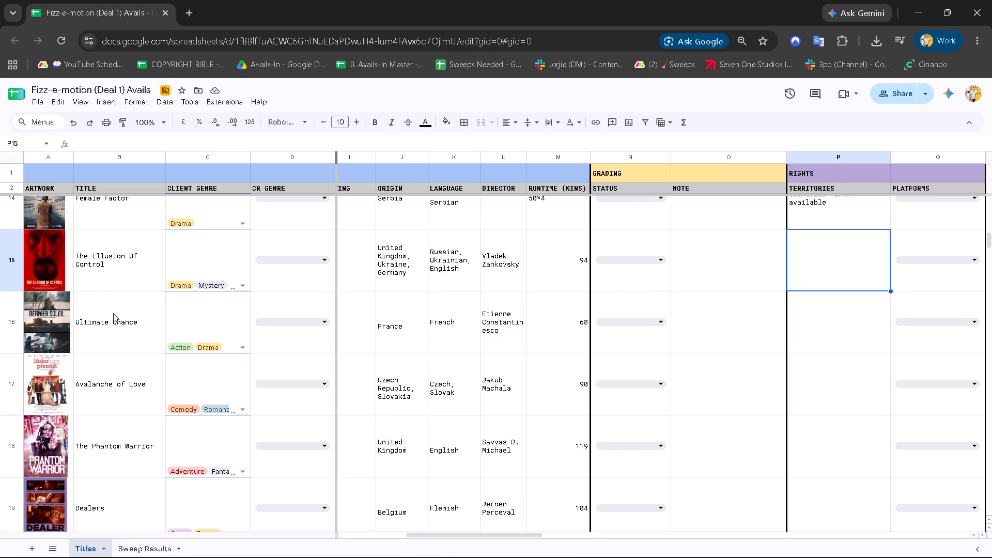
key("alt+Tab")
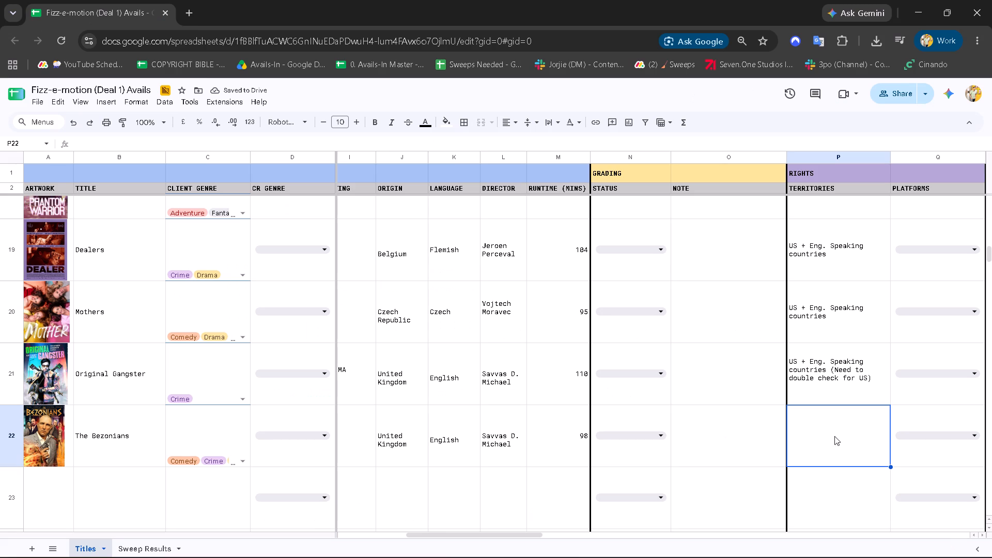
double_click(843, 427)
key("ctrl+v")
left_click(749, 452)
Delete the empty rows 23 to 102 below The Bezonians in the Titles sheet.
scroll(538, 413, "down", 2)
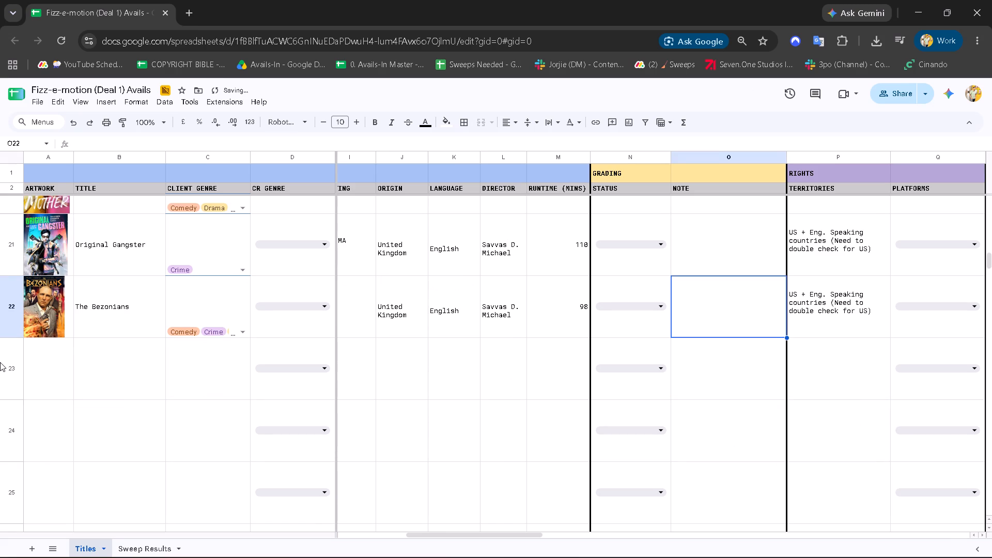
left_click(10, 364)
key("ctrl+shift+Down")
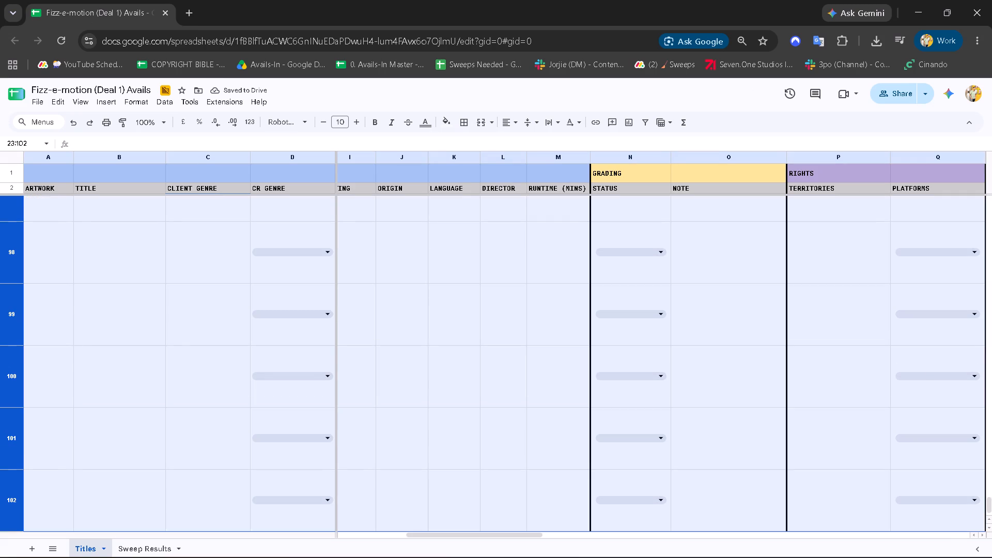
right_click(10, 364)
left_click(62, 207)
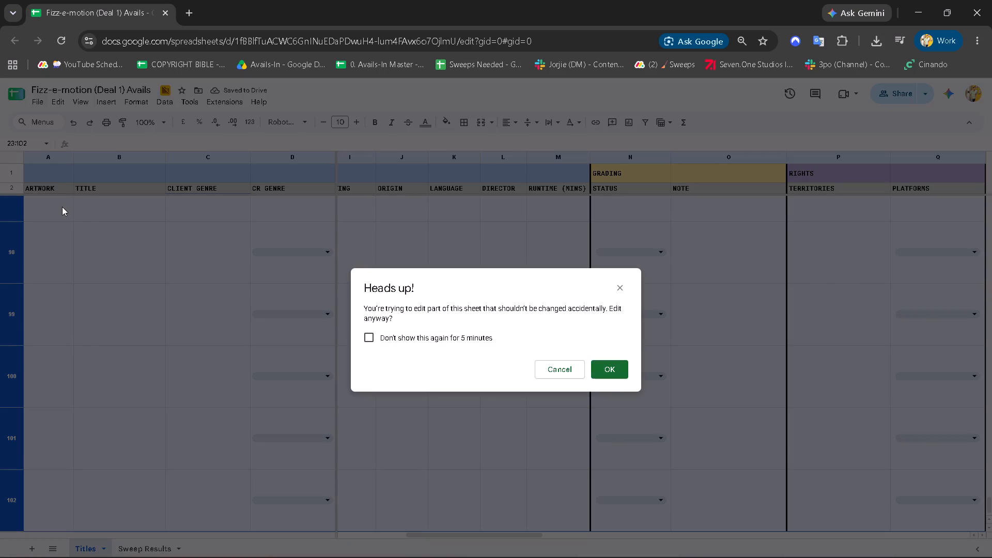
key("Return")
Review the title rows from the bottom of the sheet up to Lords Of The Darkness, including the synopsis and cast columns.
scroll(92, 346, "down", 4)
scroll(114, 411, "up", 2)
scroll(115, 413, "down", 1)
scroll(115, 413, "up", 1)
scroll(116, 414, "down", 1)
scroll(116, 414, "up", 2)
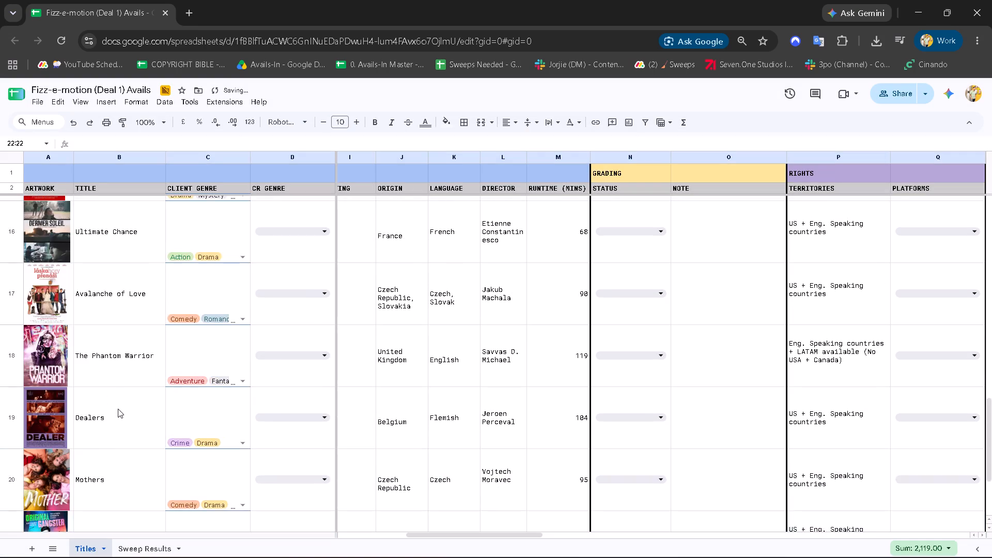
scroll(114, 365, "up", 3)
scroll(116, 355, "down", 2)
scroll(126, 297, "up", 9)
scroll(93, 306, "down", 4)
scroll(93, 306, "up", 3)
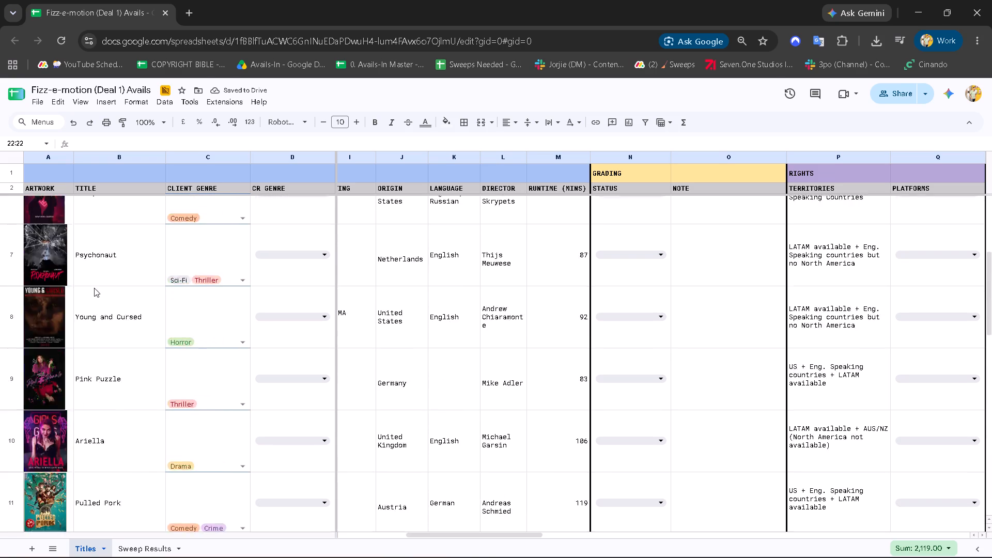
scroll(94, 288, "up", 1)
scroll(95, 270, "down", 3)
scroll(95, 270, "up", 3)
scroll(81, 274, "down", 2)
scroll(81, 275, "up", 8)
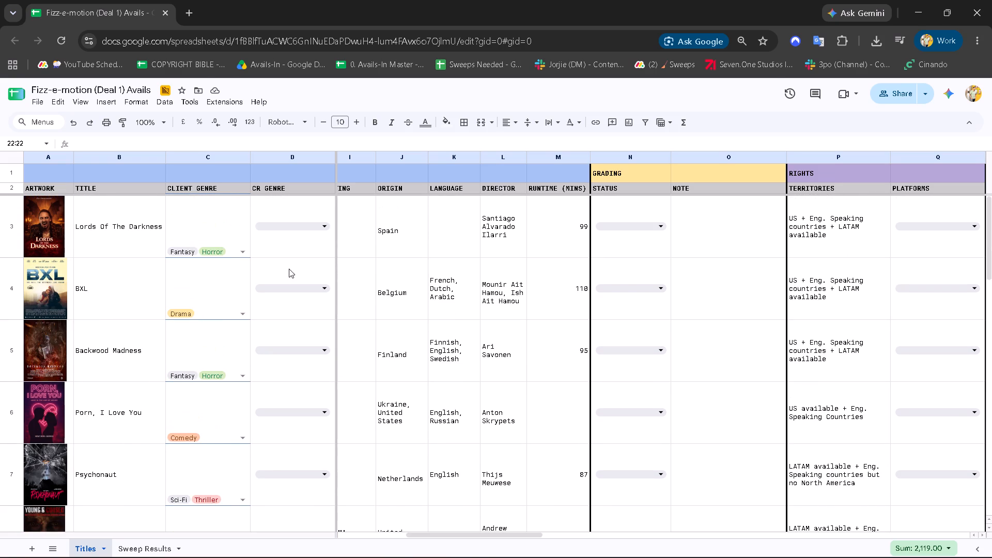
left_click(123, 291)
key("Tab")
key("Tab")
key("Tab")
key("Tab")
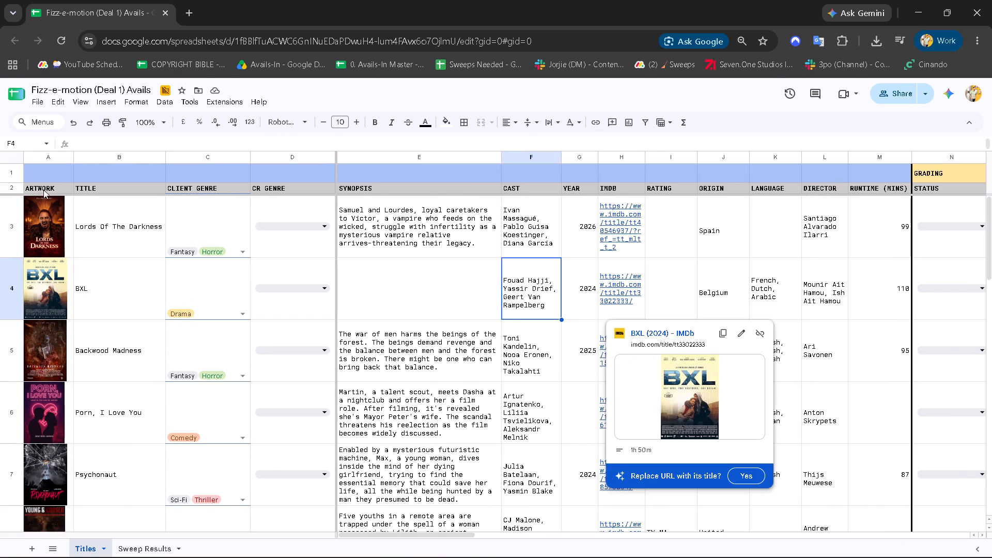
Close the Mothers YouTube trailer, the Google search and both Matky IMDb pages, keeping Drive and the email open.
key("alt+Tab")
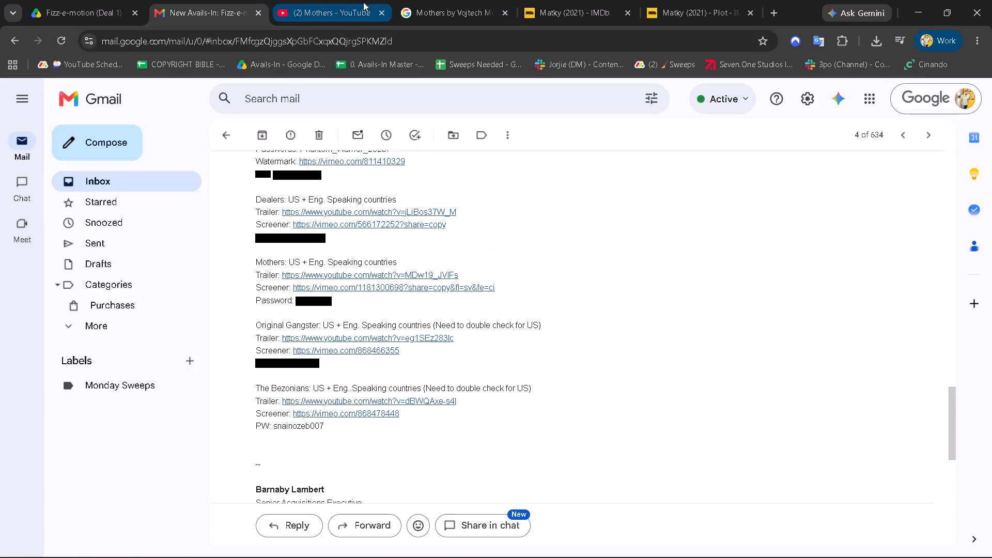
scroll(481, 174, "down", 1)
scroll(474, 164, "up", 8)
left_click(322, 0)
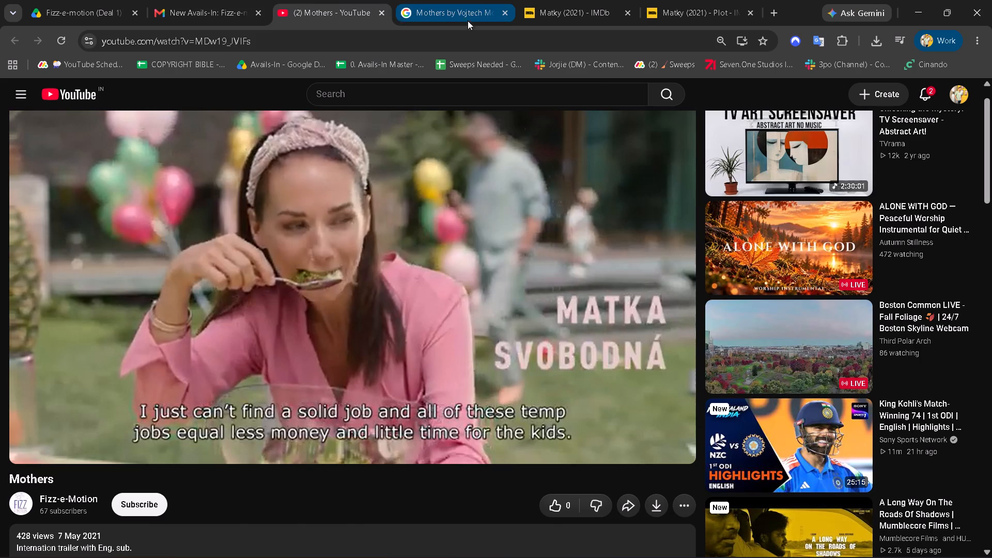
key("ctrl+w")
key("ctrl+w")
key("ctrl+w")
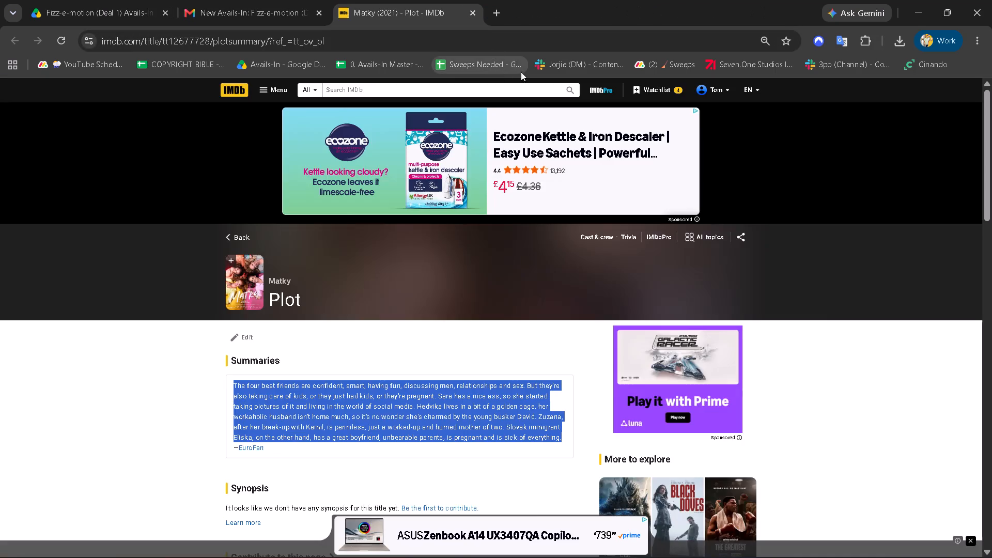
key("ctrl+w")
scroll(423, 323, "down", 13)
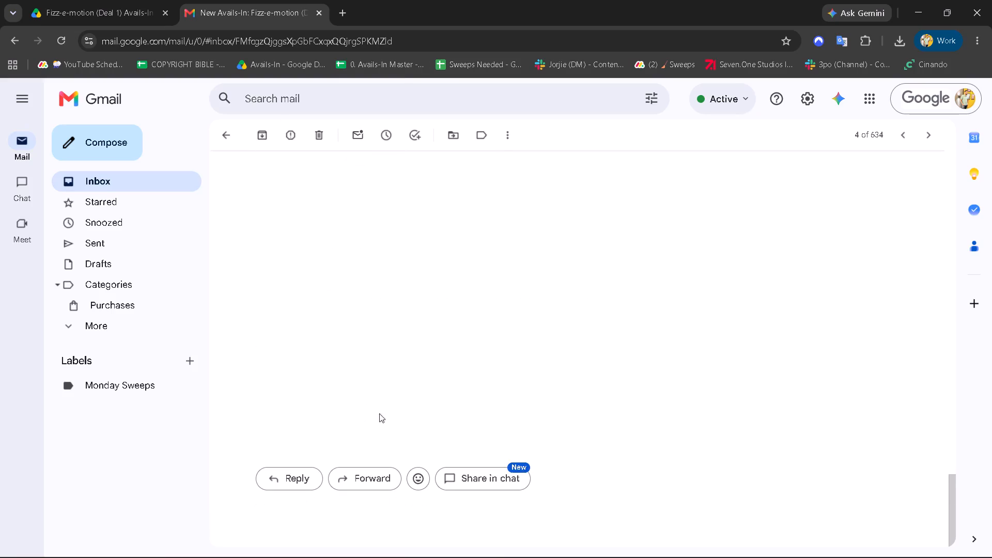
scroll(417, 425, "up", 4)
scroll(422, 410, "down", 1)
scroll(419, 404, "up", 2)
scroll(321, 405, "down", 3)
scroll(352, 416, "up", 2)
scroll(347, 432, "down", 1)
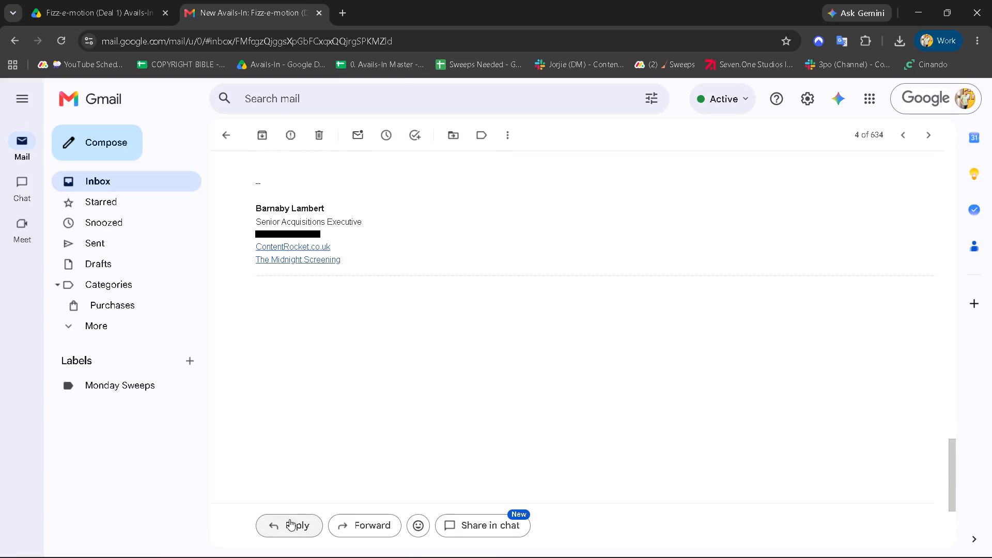
left_click(292, 519)
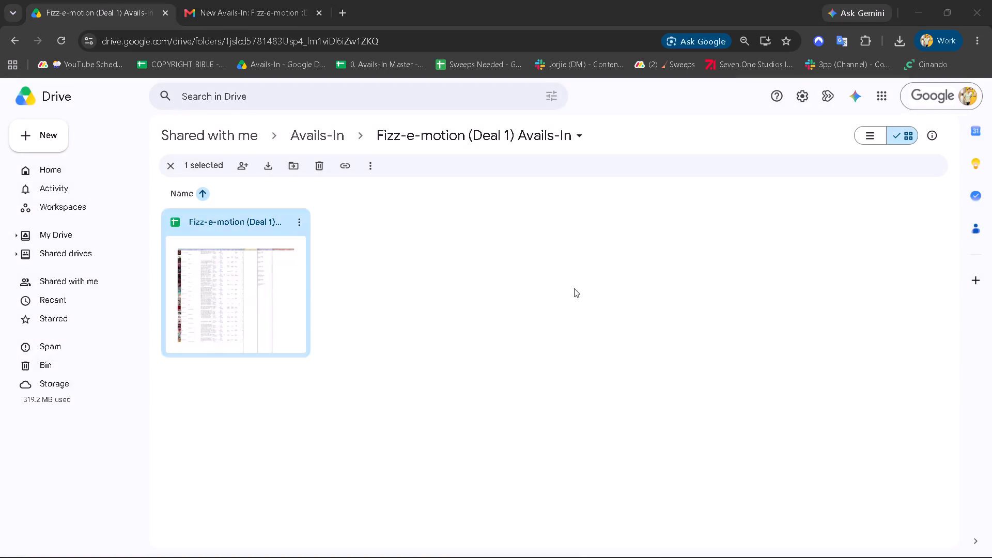
key("alt+Tab")
left_click(203, 0)
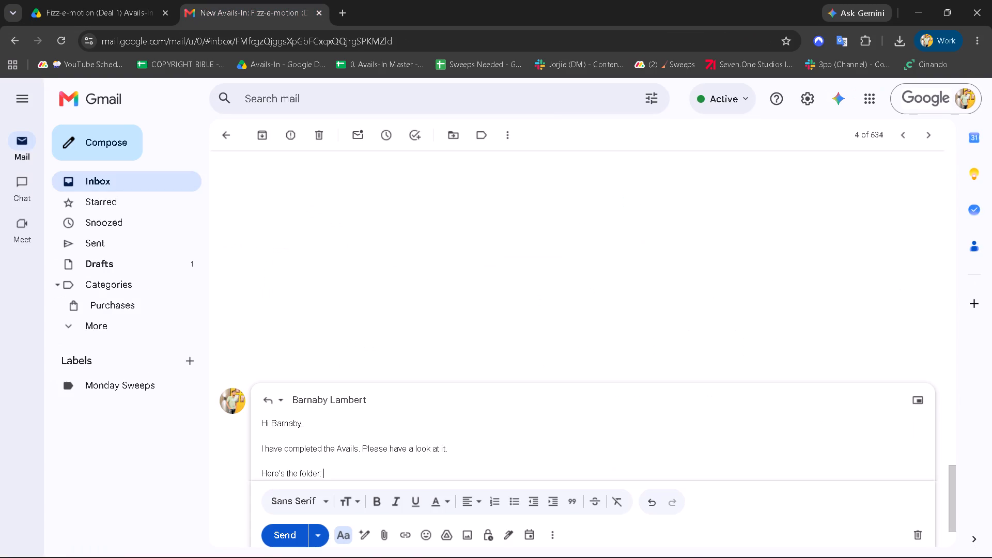
key("ctrl+v")
Hyperlink the folder name in the reply to the Drive folder's web address.
scroll(374, 419, "up", 1)
scroll(374, 419, "down", 2)
left_click(334, 409)
left_click_drag(334, 409, 428, 409)
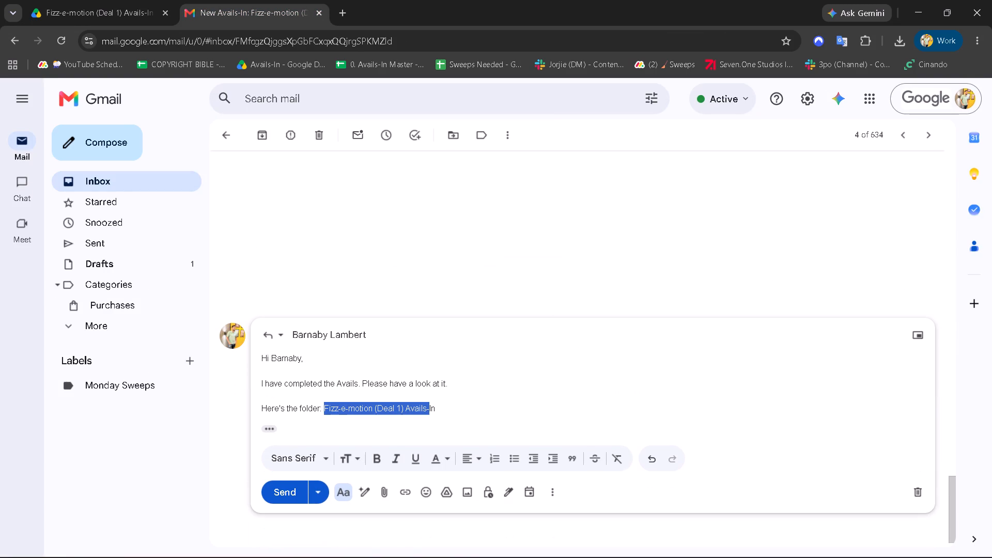
left_click_drag(428, 409, 430, 408)
left_click(405, 491)
key("ctrl+Tab")
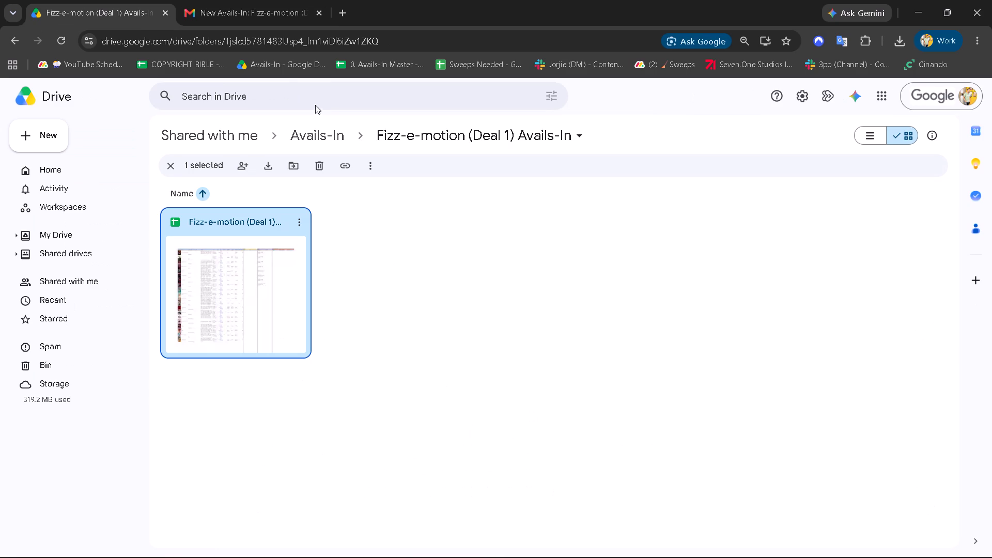
left_click(336, 37)
key("ctrl+c")
key("ctrl+c")
key("ctrl+c")
key("ctrl+Tab")
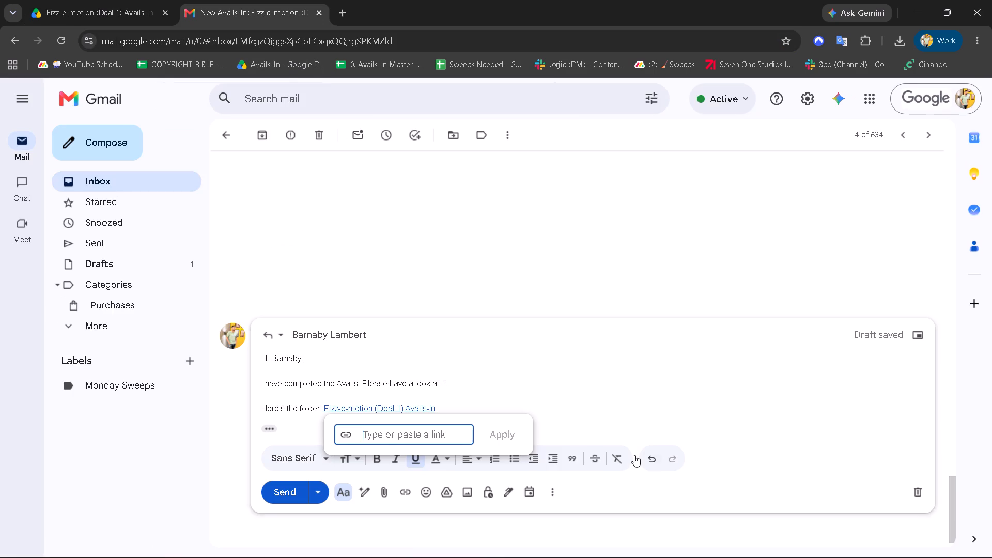
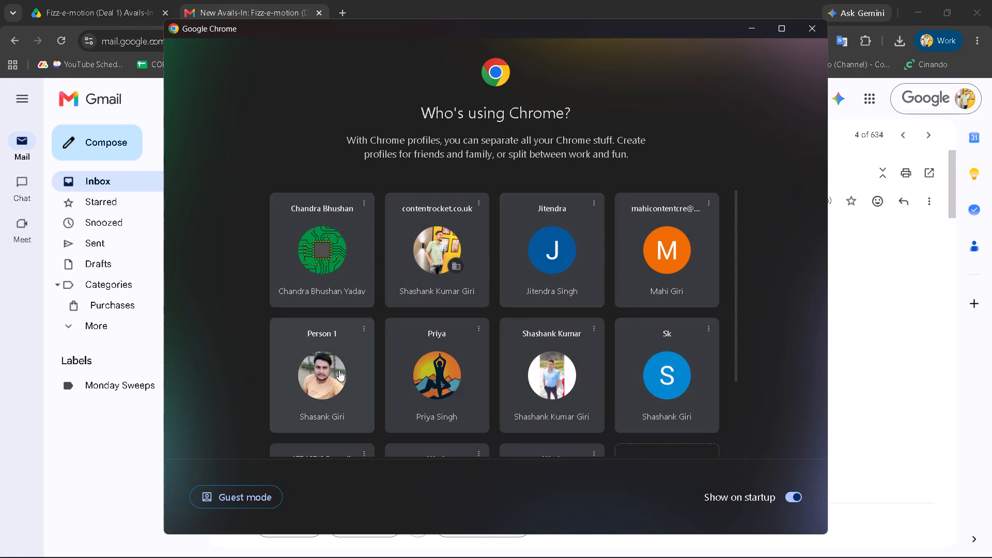
left_click(339, 370)
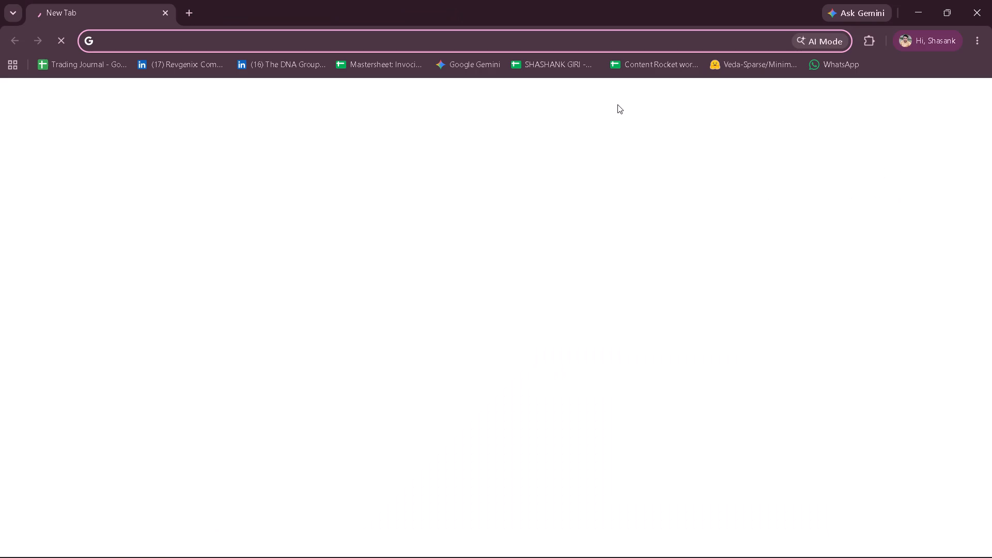
left_click(632, 69)
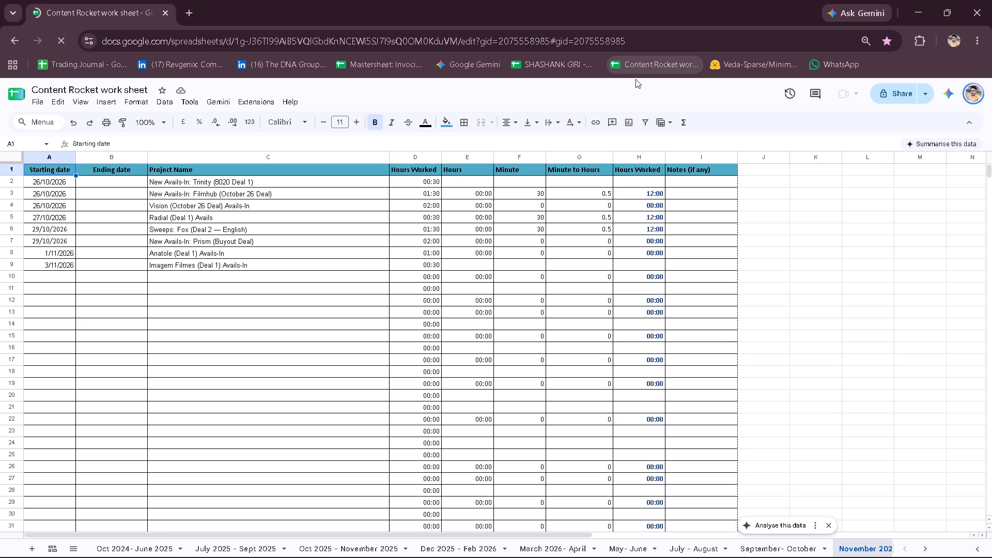
Enter New Avails-In: Fizz-e-motion (Deal 1) as the Project Name in row 11 of the Content Rocket work sheet for November 2026.
double_click(188, 290)
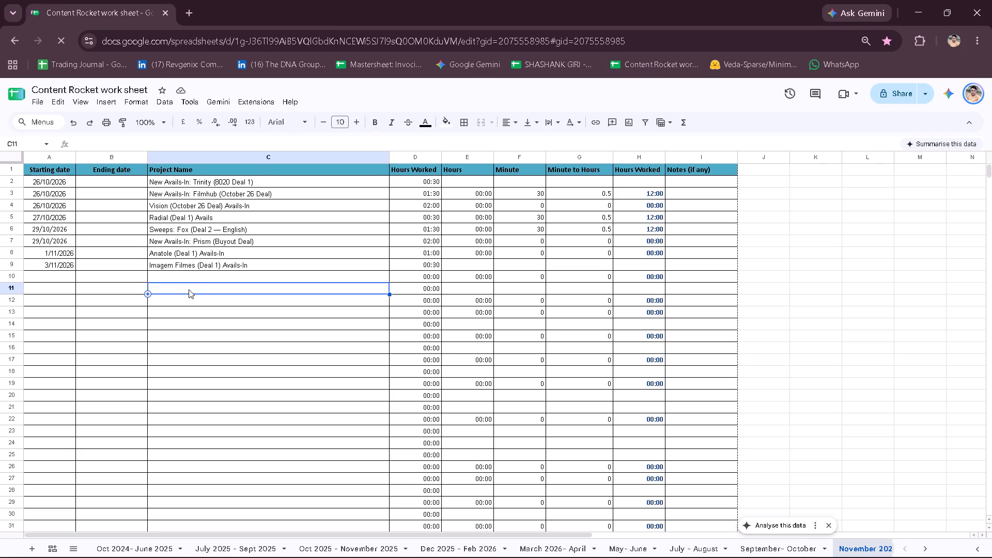
double_click(180, 291)
key("ctrl+v")
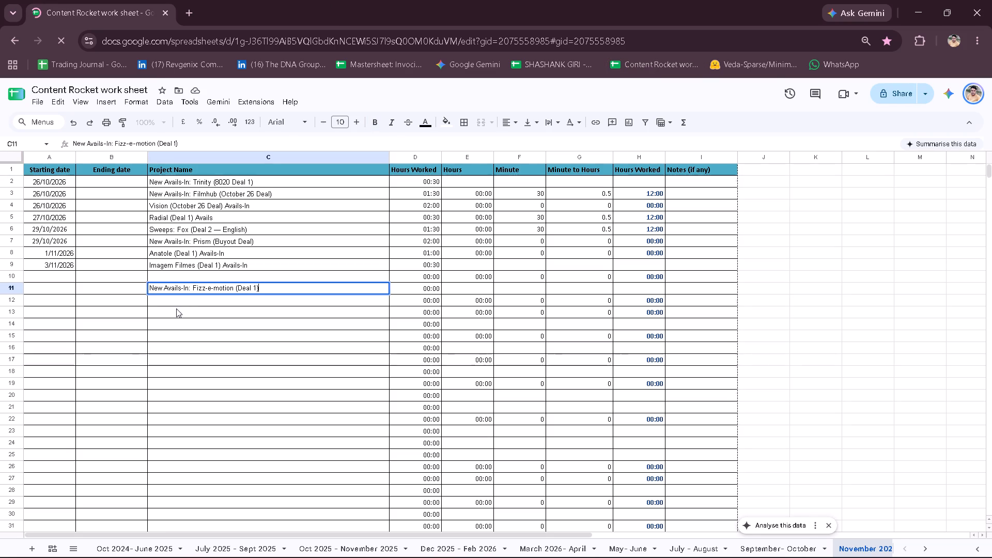
left_click(176, 308)
left_click(305, 290)
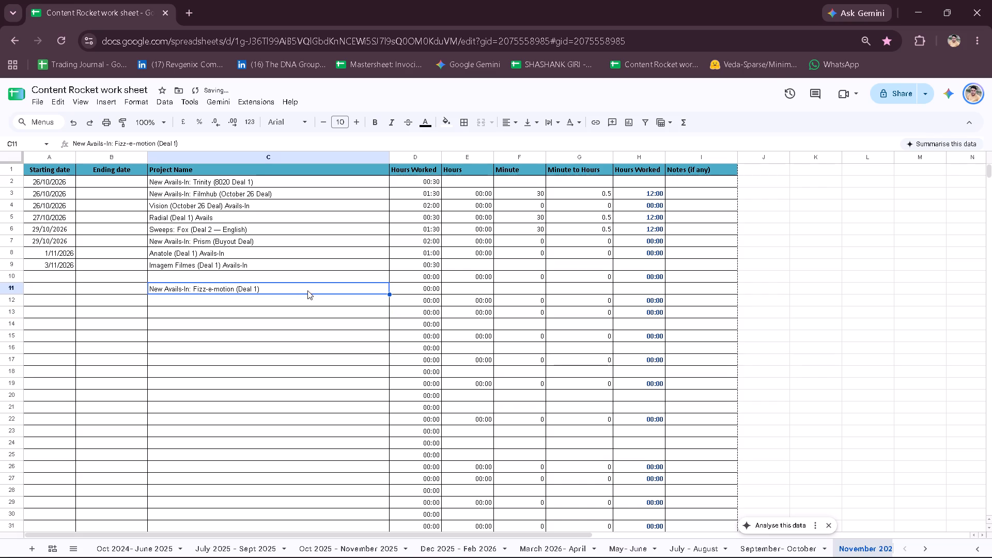
Fill Hours Worked for the Fizz-e-motion row with 01:00, copied from the Anatole (Deal 1) row.
left_click(416, 252)
key("ctrl+c")
key("ctrl+c")
left_click(411, 292)
key("ctrl+v")
left_click(312, 293)
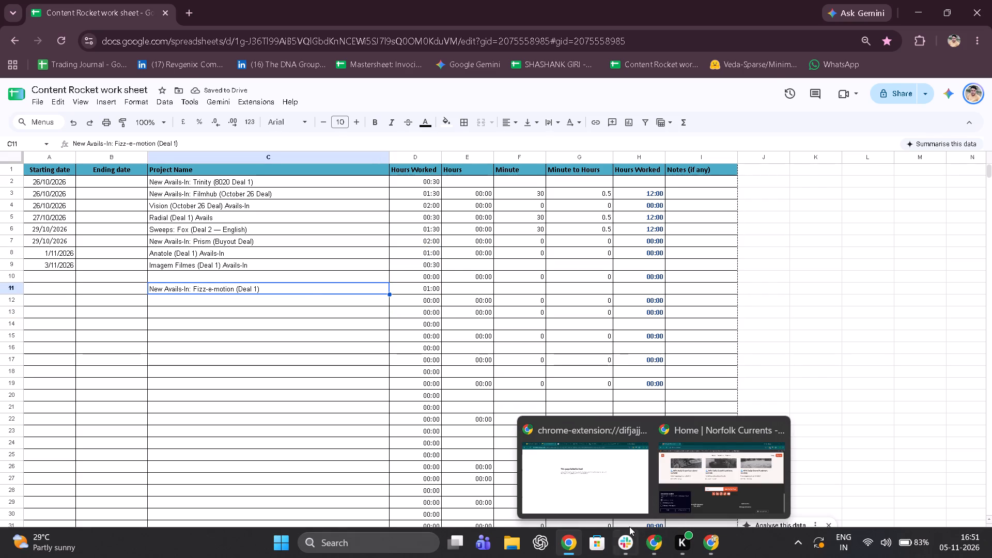
Copy Sweeps (monday) (Scheduled) from the September-October sheet, check the October calendar, and enter it as Project Name in row 10 of November 2026.
left_click(229, 309)
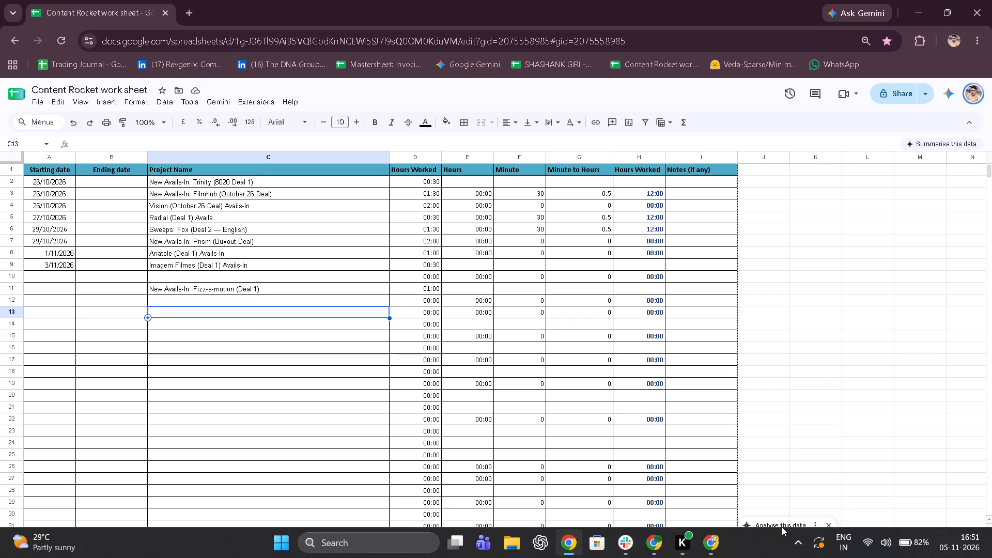
left_click(772, 548)
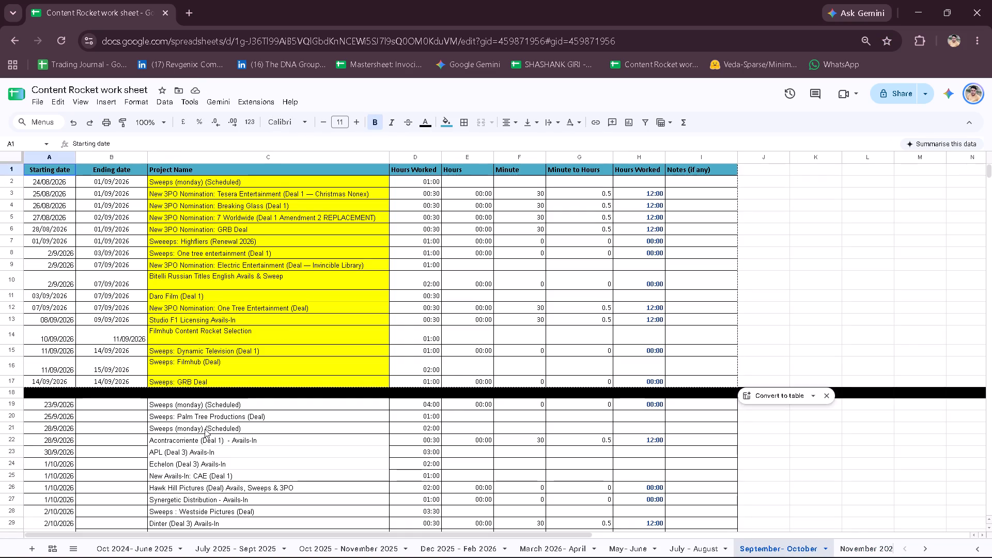
left_click(205, 428)
key("ctrl+c")
key("ctrl+c")
key("ctrl+c")
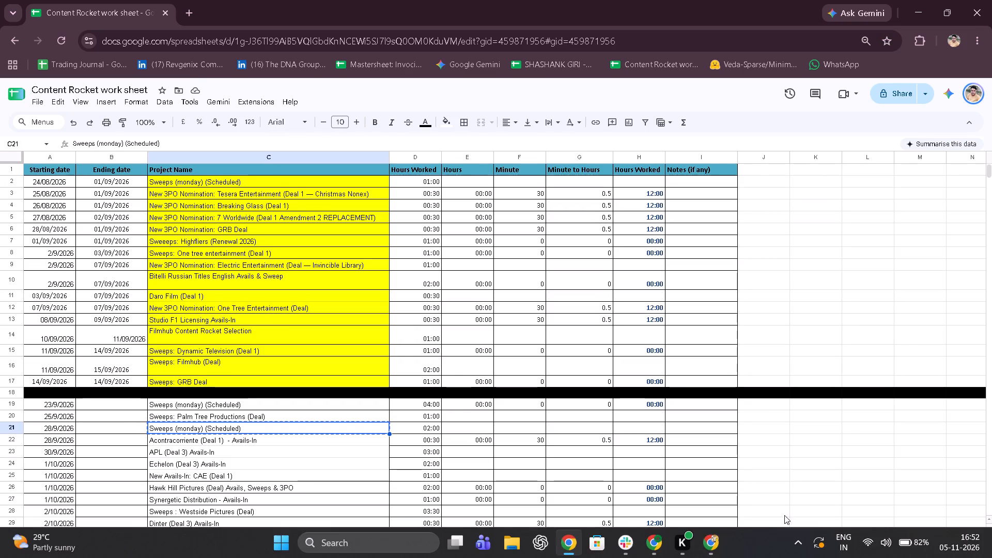
left_click(859, 553)
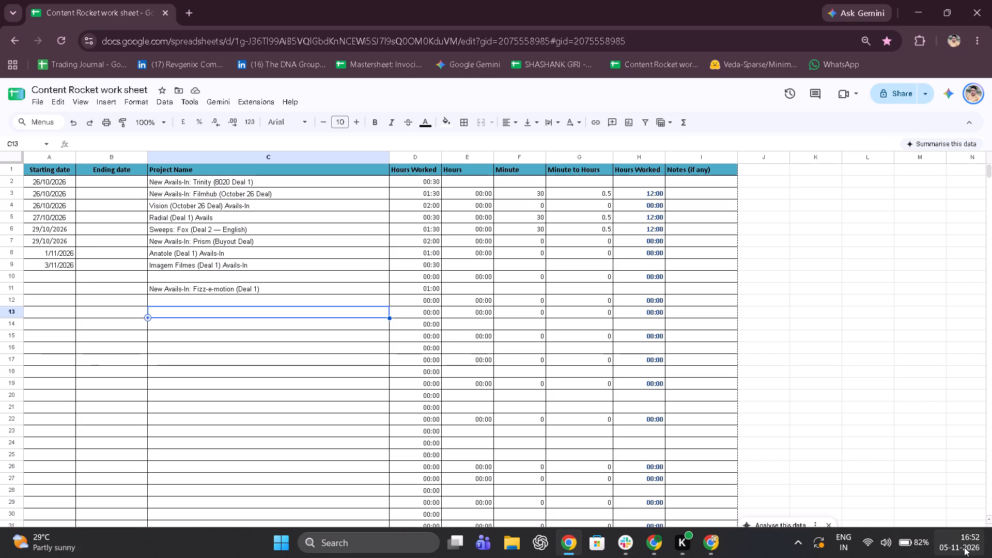
left_click(959, 551)
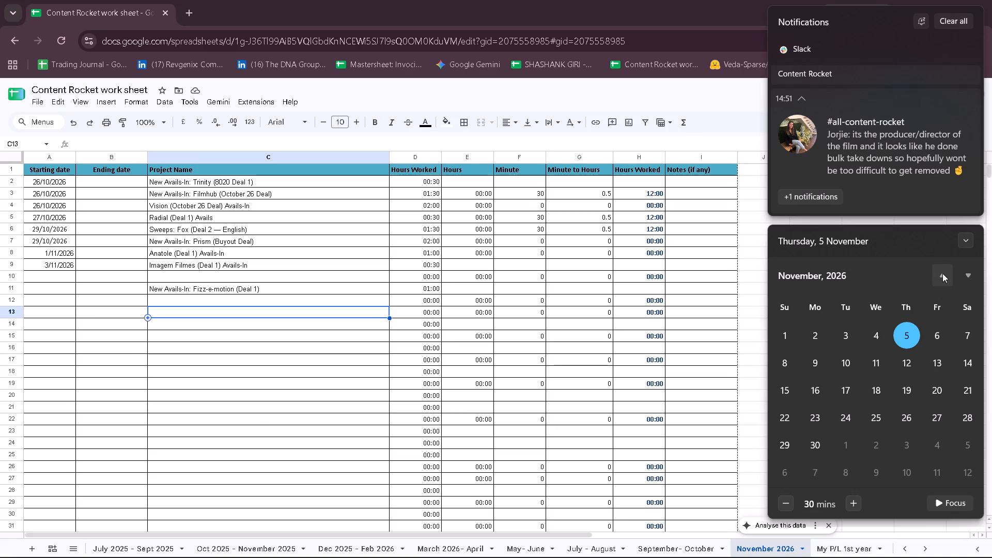
left_click(942, 273)
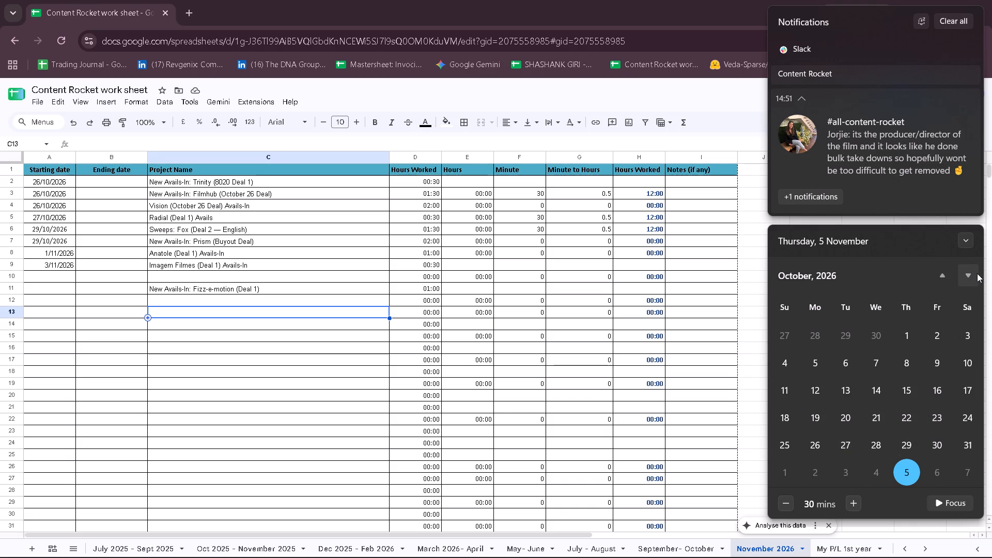
double_click(183, 273)
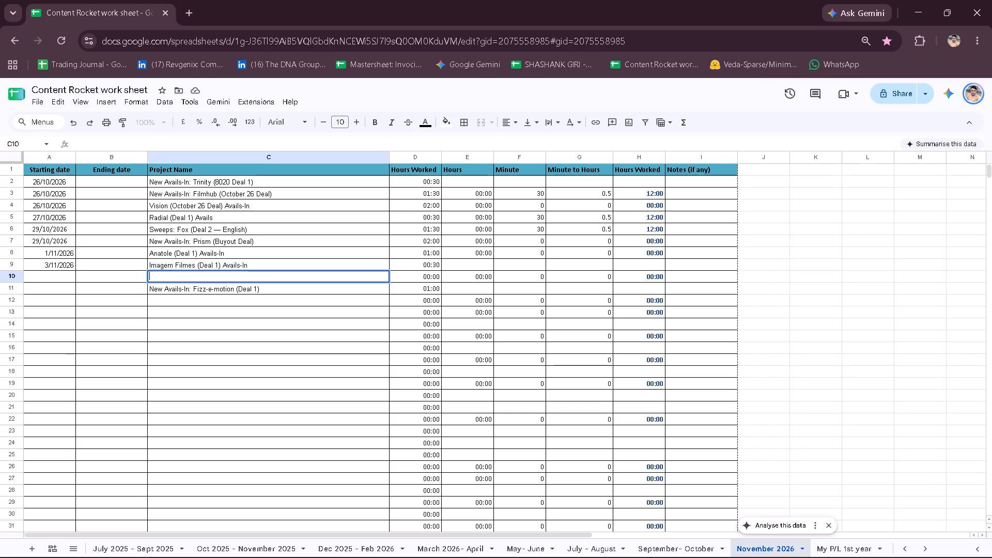
key("ctrl+v")
Fill the Starting date of the Sweeps (monday) row with 3/11/2026, copied from the Imagem Filmes row above.
left_click(44, 278)
left_click(55, 266)
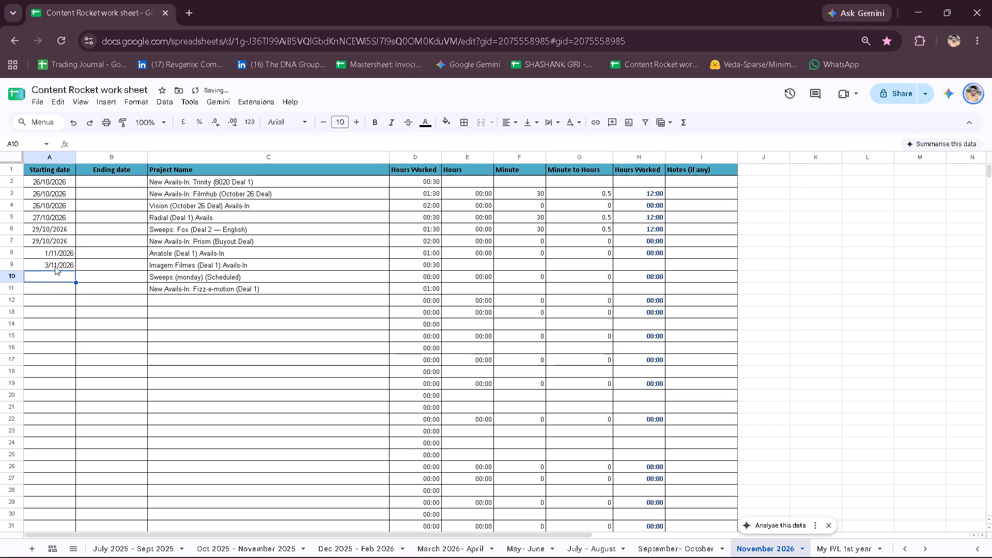
key("ctrl+c")
key("ctrl+c")
left_click(49, 275)
key("ctrl+v")
left_click(102, 277)
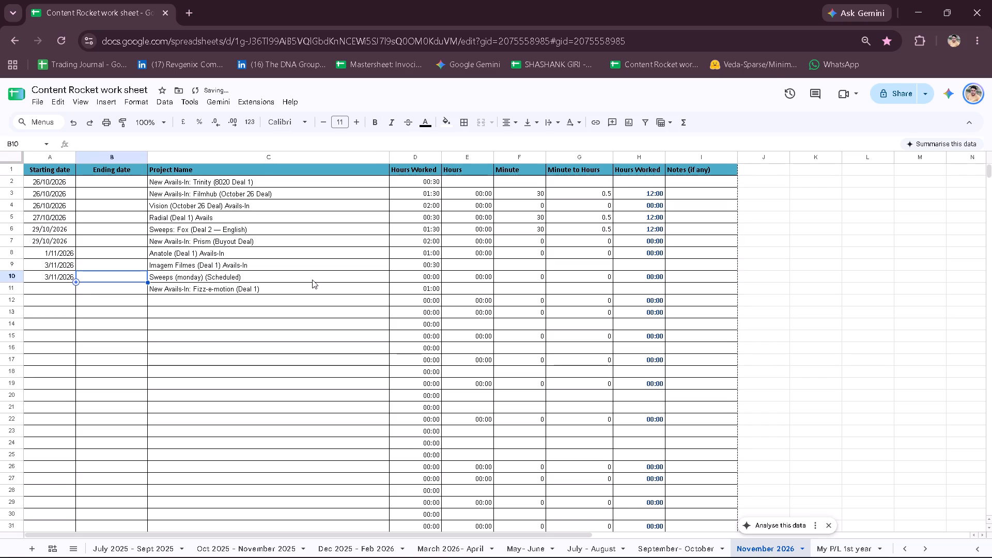
Set Hours Worked for the Sweeps (monday) (Scheduled) row to 3:00.
left_click(312, 280)
left_click(416, 278)
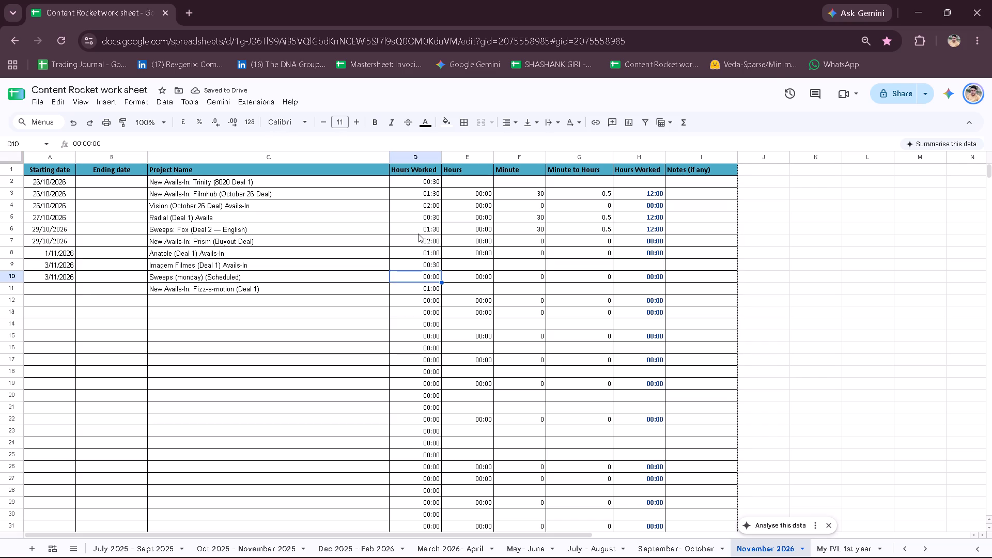
key("3")
key("3")
key("3")
key("3")
key("3")
key("3")
key("3")
key("3")
key("3")
key("3")
key("3")
key("3")
key("3")
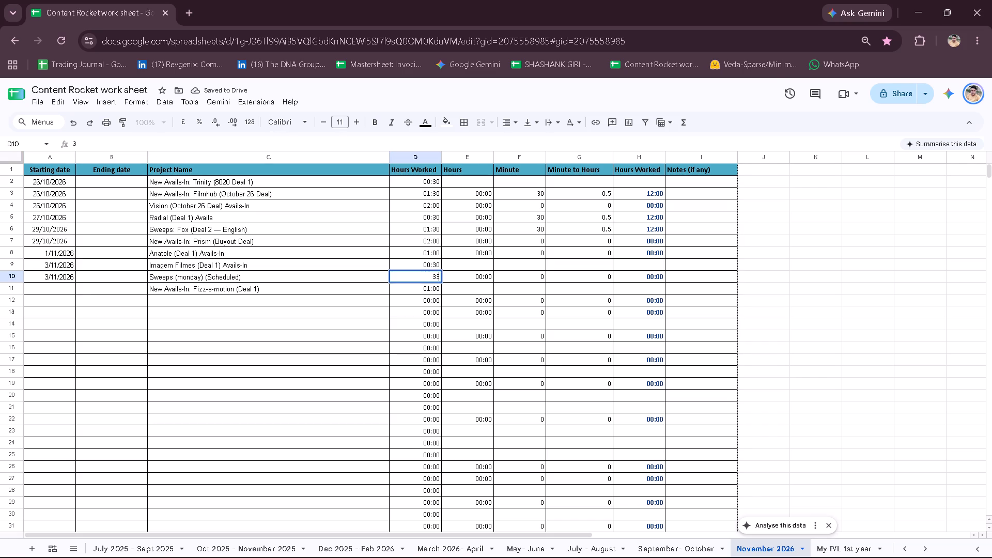
key("ctrl+z")
type(":00")
key("Return")
left_click(287, 280)
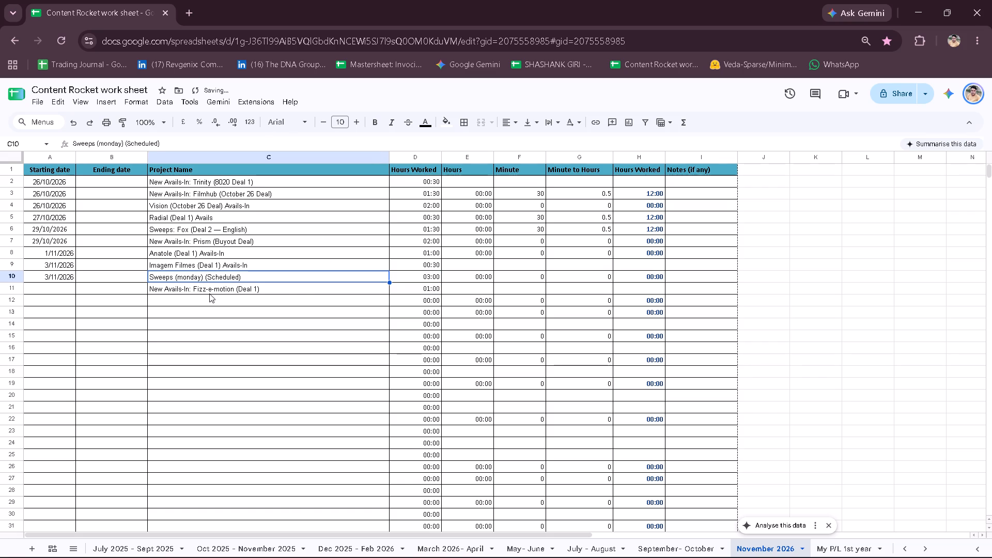
Set the Starting date of the Fizz-e-motion (Deal 1) row to 04/11/2026.
left_click(209, 293)
left_click(68, 286)
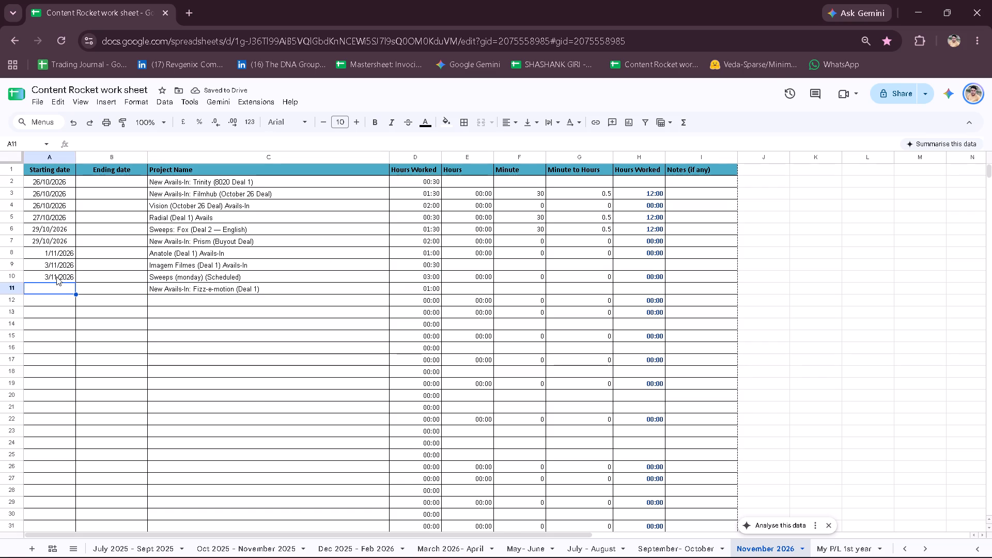
type("04/")
type("11")
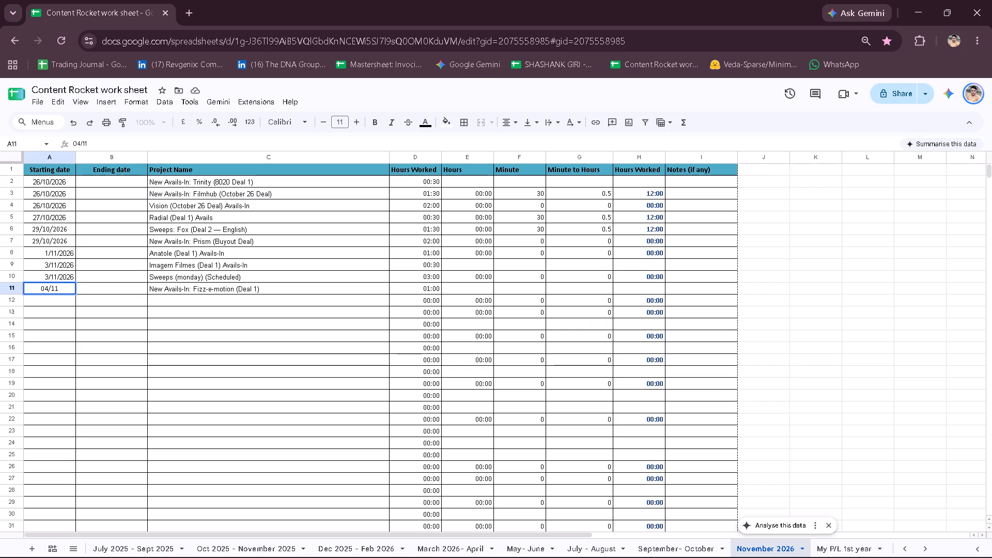
type("/2026")
key("Return")
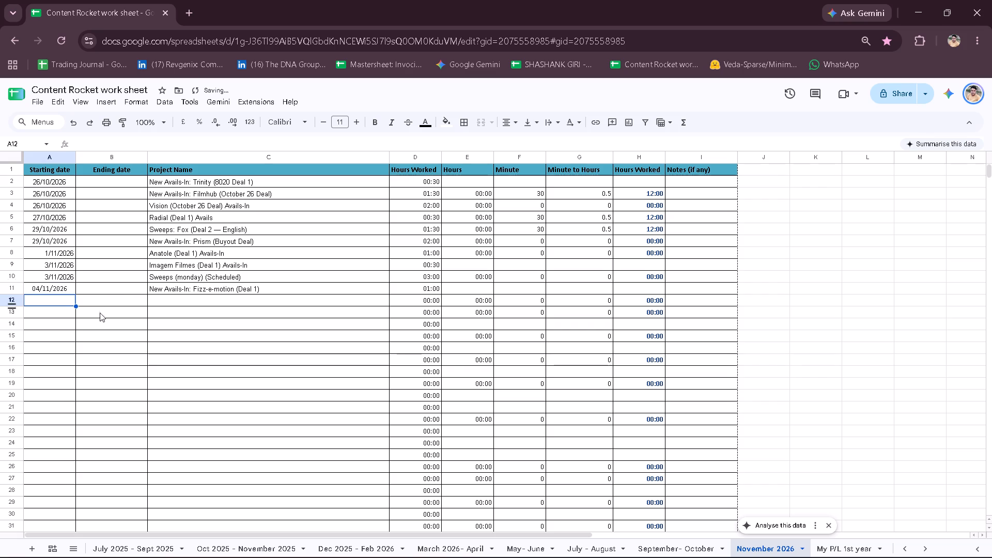
left_click(93, 292)
left_click(177, 289)
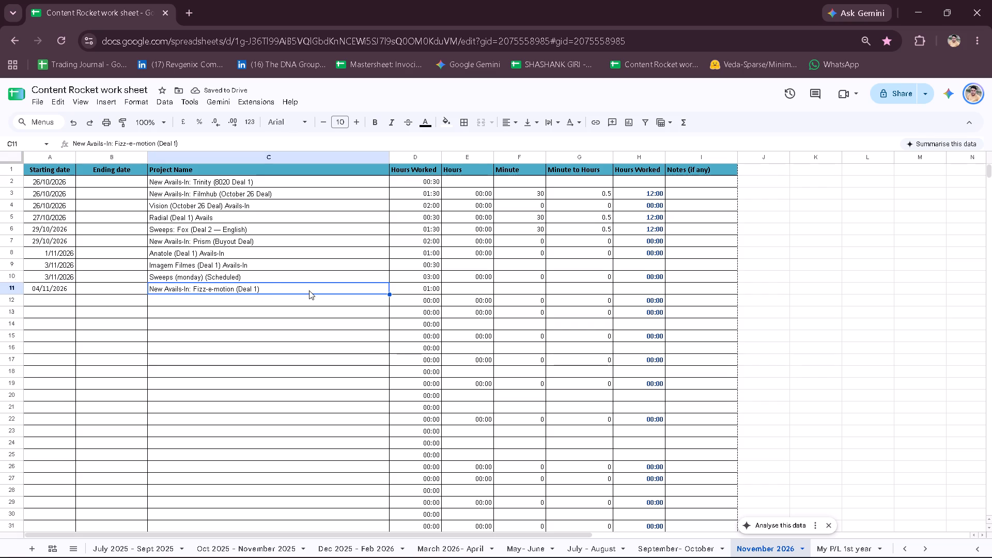
left_click(274, 274)
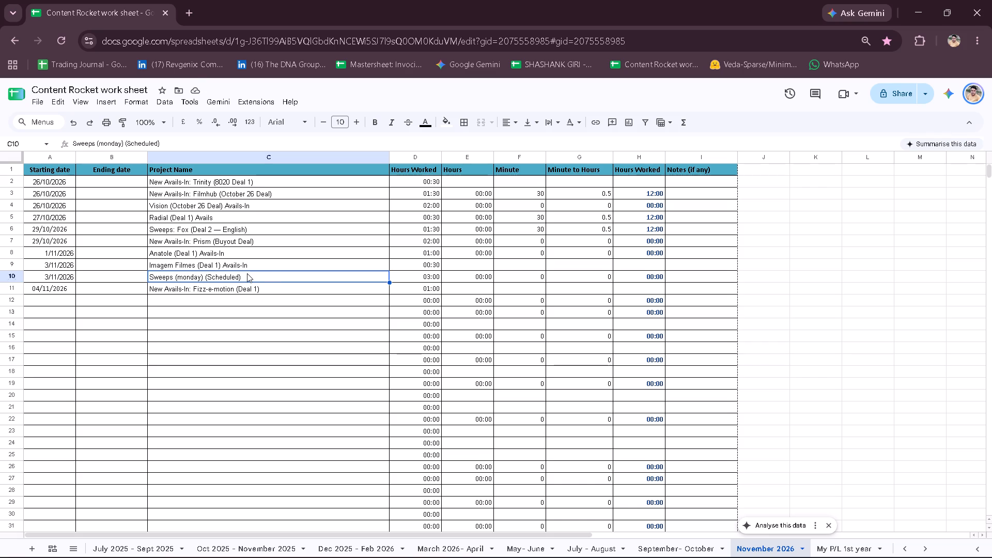